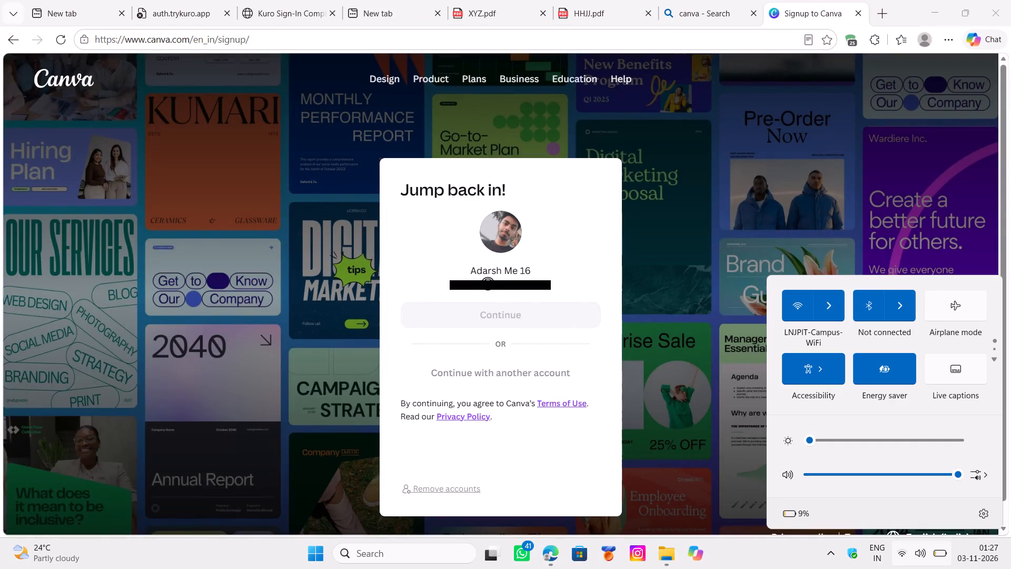
Search the computer for "word" to find the Word app.
left_click(466, 557)
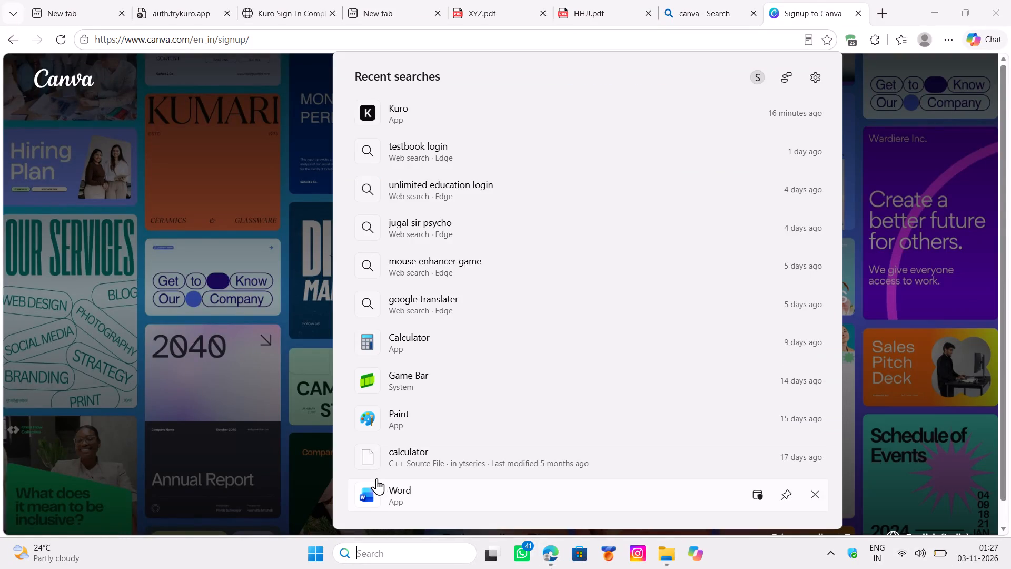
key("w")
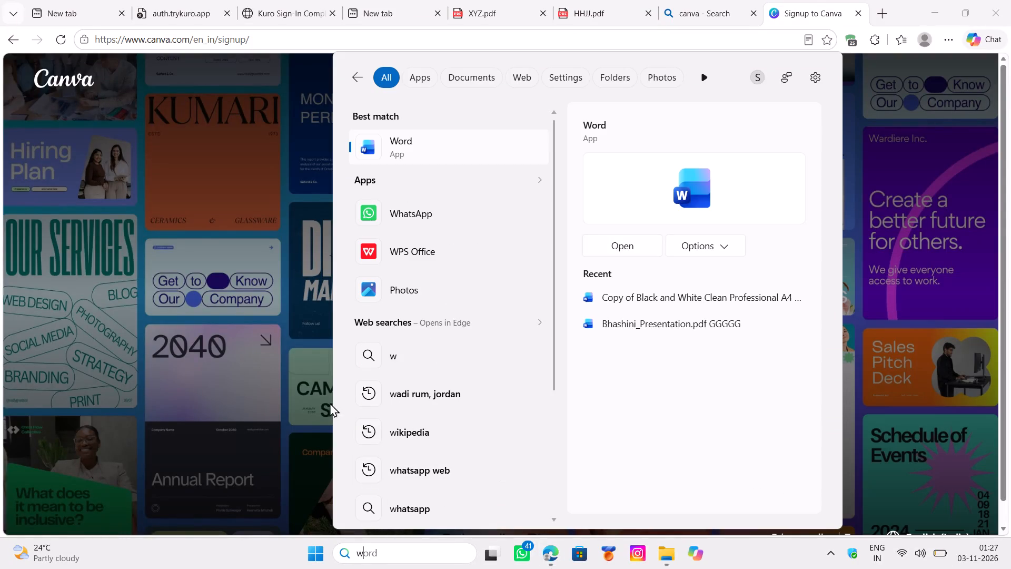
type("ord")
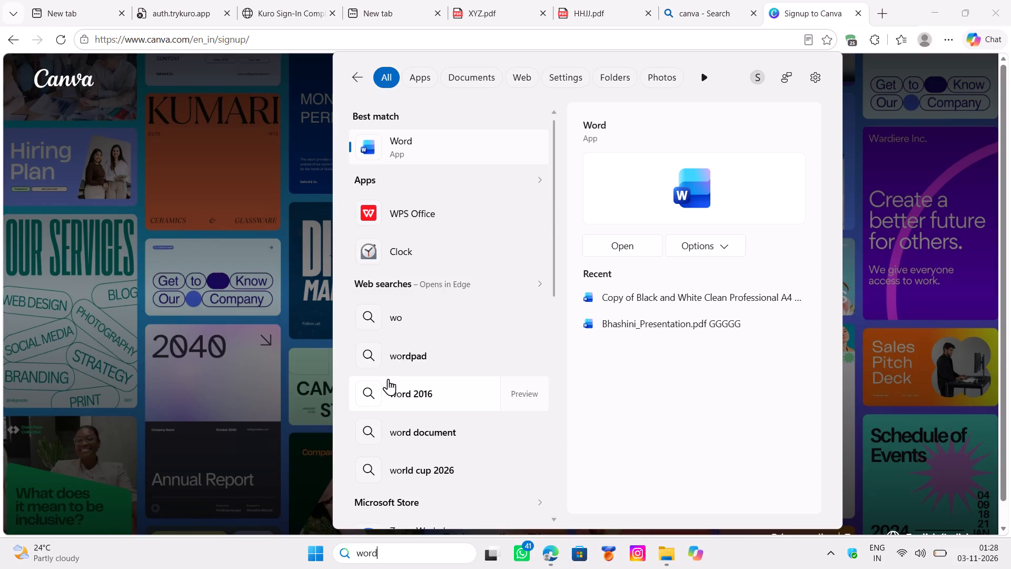
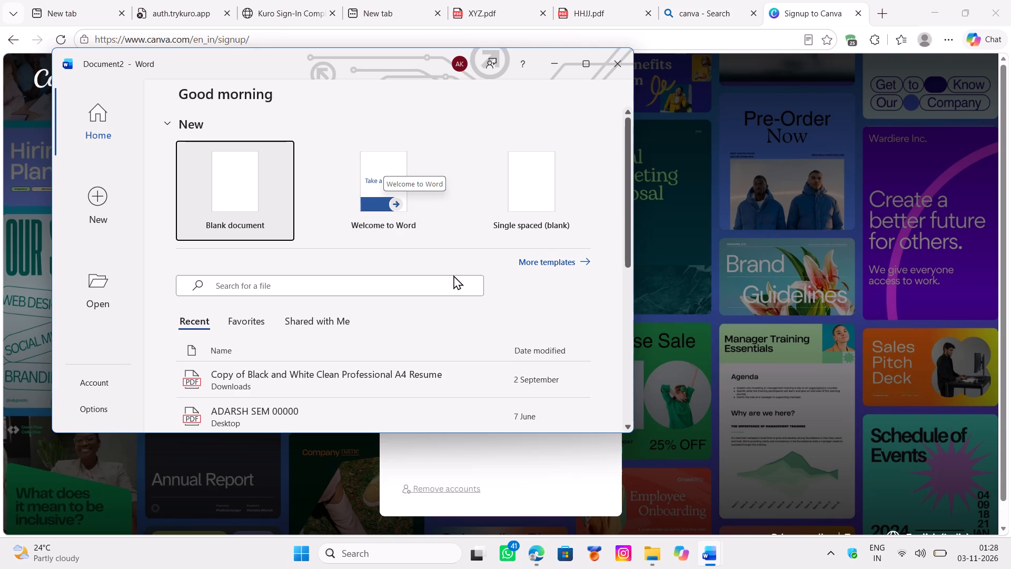
Open the recent PDF "Copy of Black and White Clean Professional A4 Resume" from Downloads for editing and maximize its window.
scroll(453, 275, "down", 1)
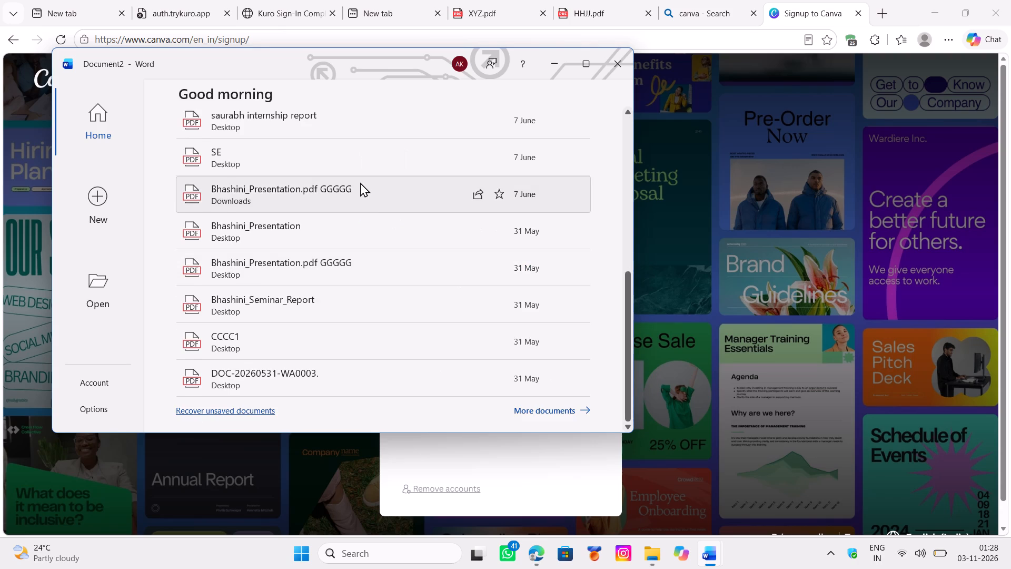
scroll(360, 182, "up", 7)
double_click(355, 379)
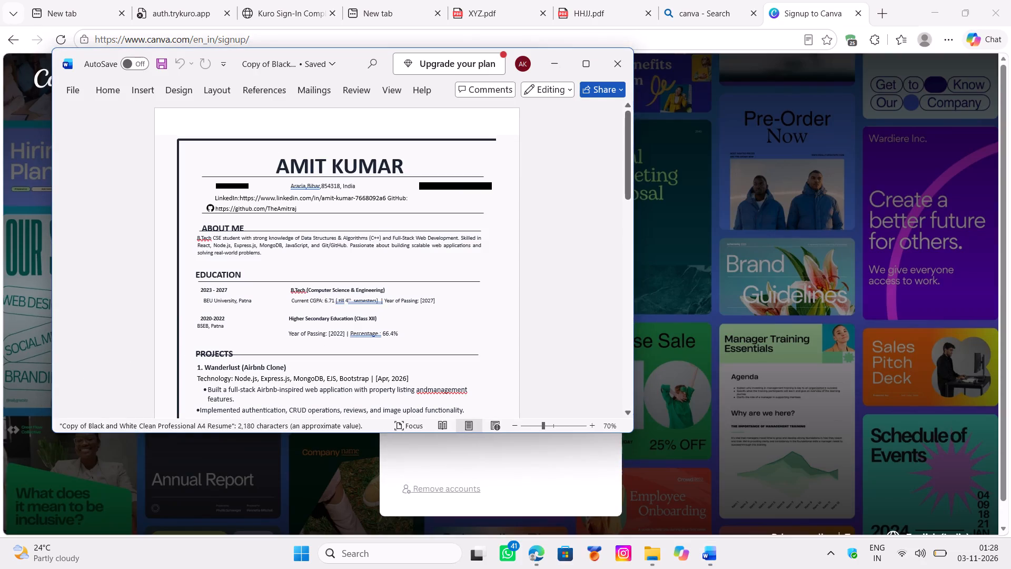
left_click(581, 59)
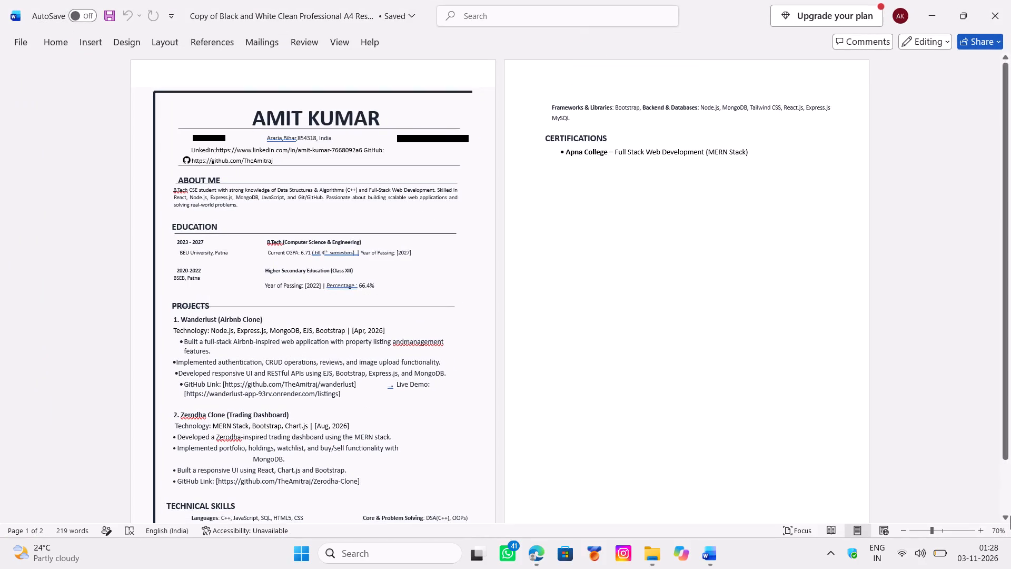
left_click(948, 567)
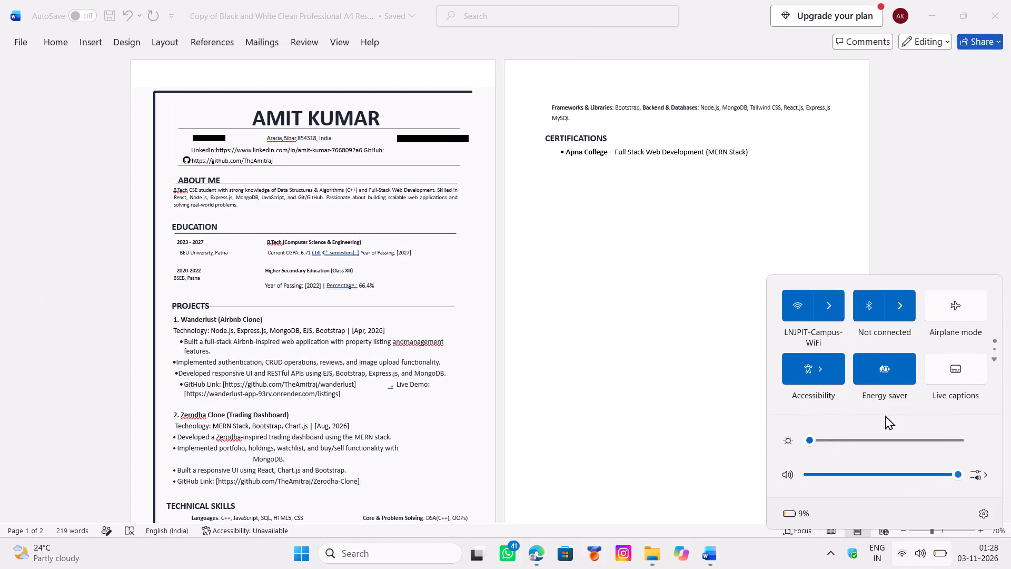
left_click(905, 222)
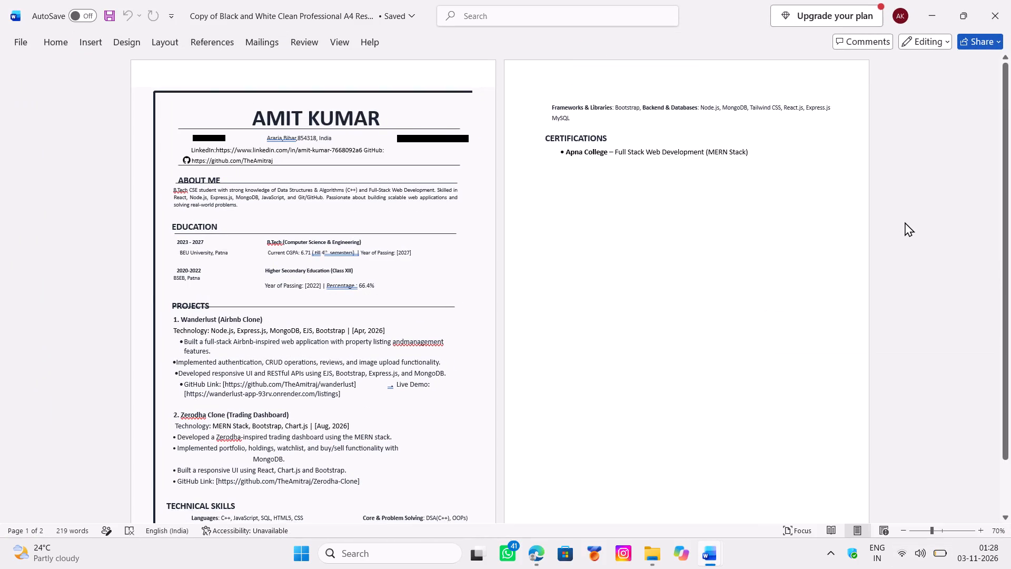
Look over the converted resume's layout and sections, from the header down to the technical skills and certifications.
scroll(483, 349, "down", 1)
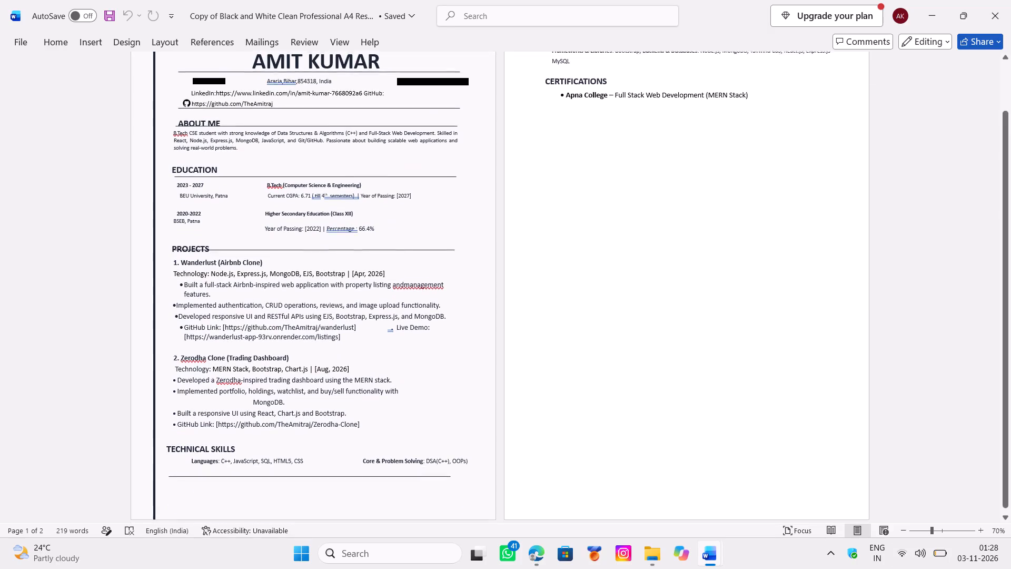
scroll(483, 349, "down", 2)
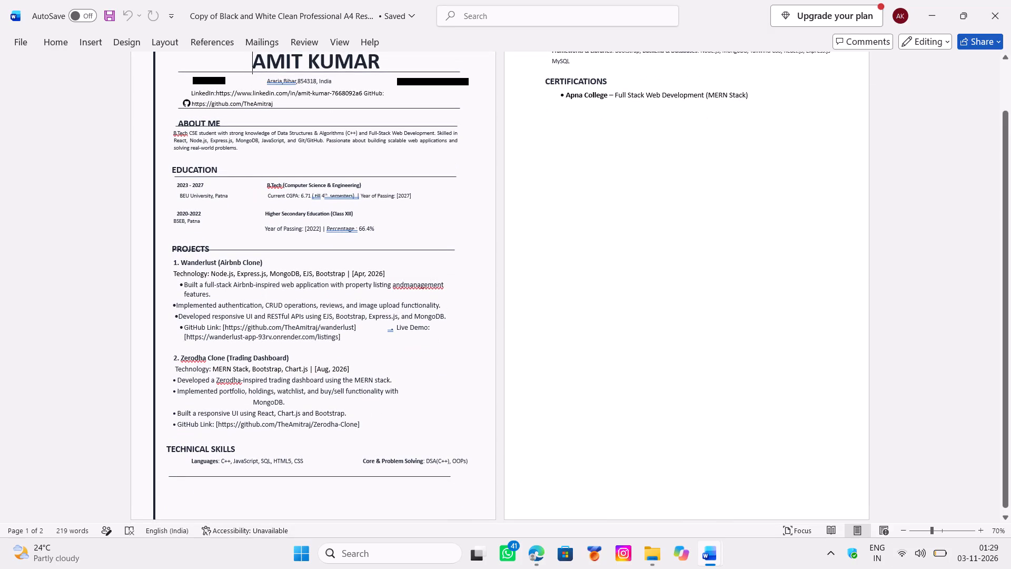
scroll(483, 349, "down", 1)
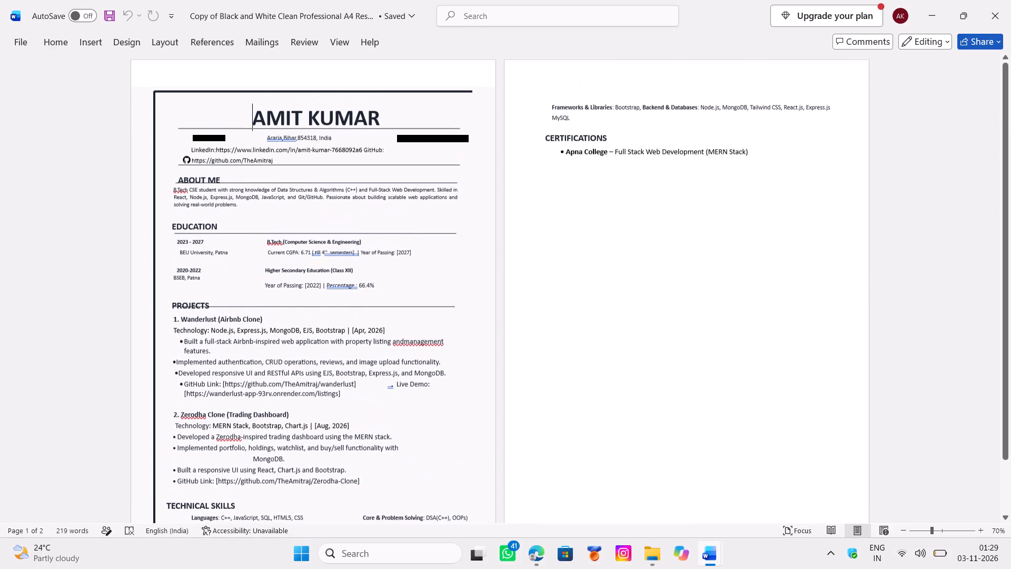
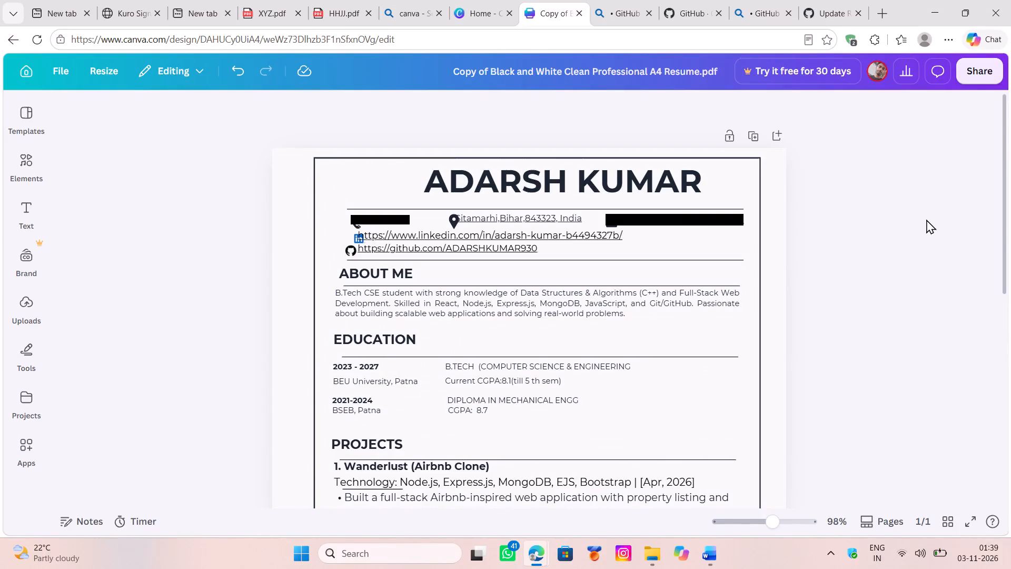
Move the LinkedIn and GitHub links text box slightly right and down so it clears the icons beside it.
left_click(919, 253)
left_click(919, 253)
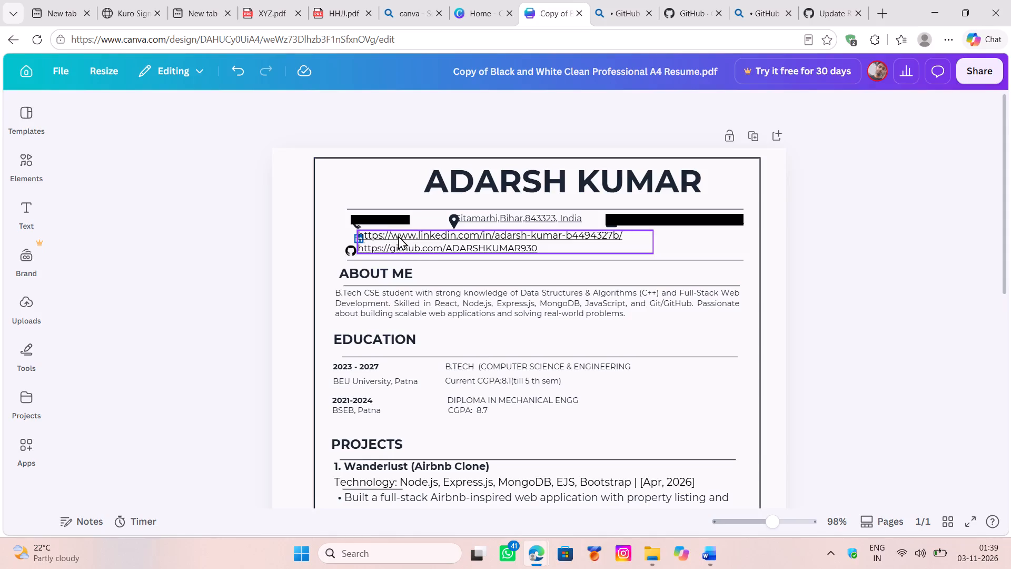
left_click(424, 242)
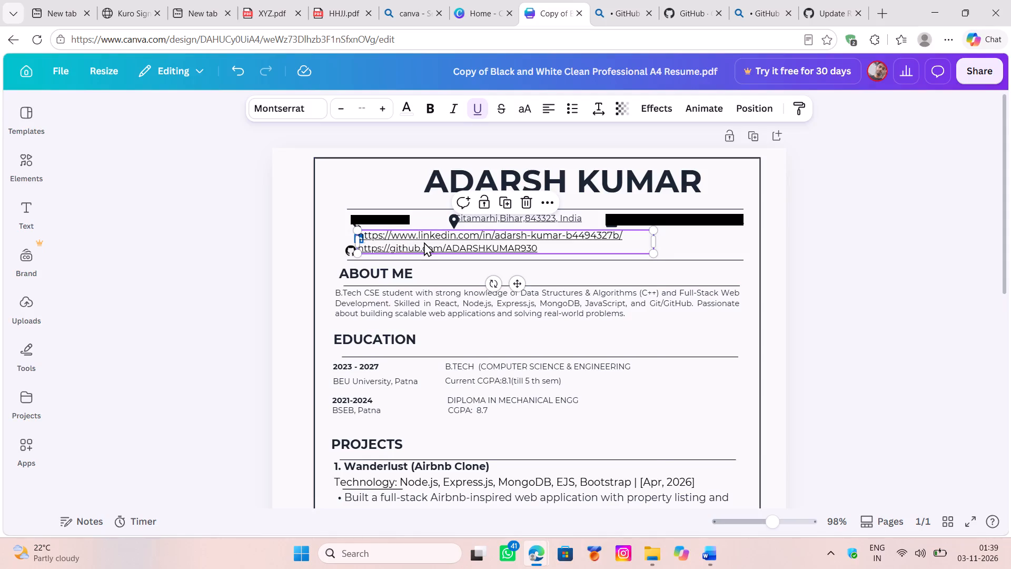
left_click_drag(424, 242, 455, 247)
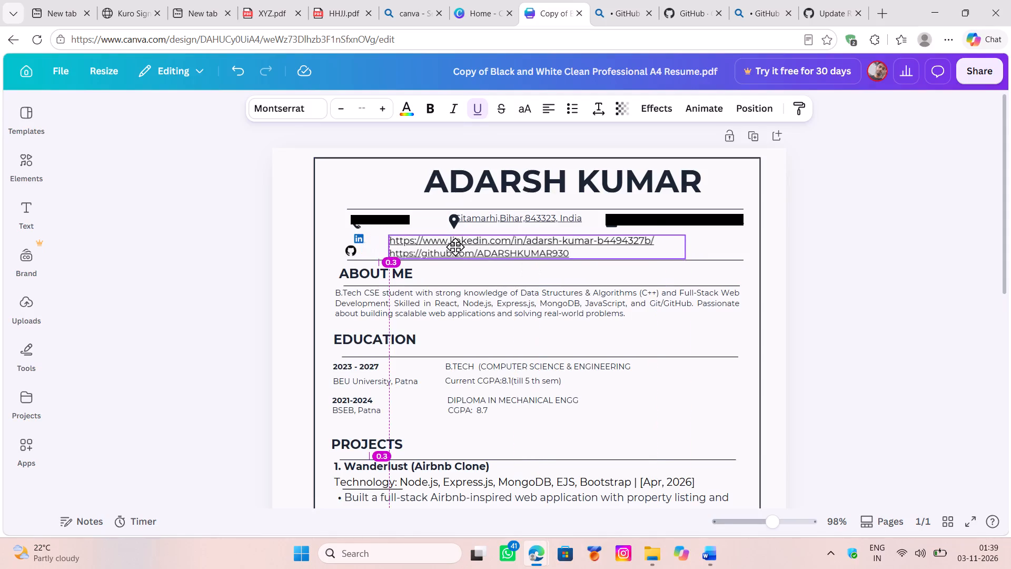
left_click_drag(455, 247, 437, 245)
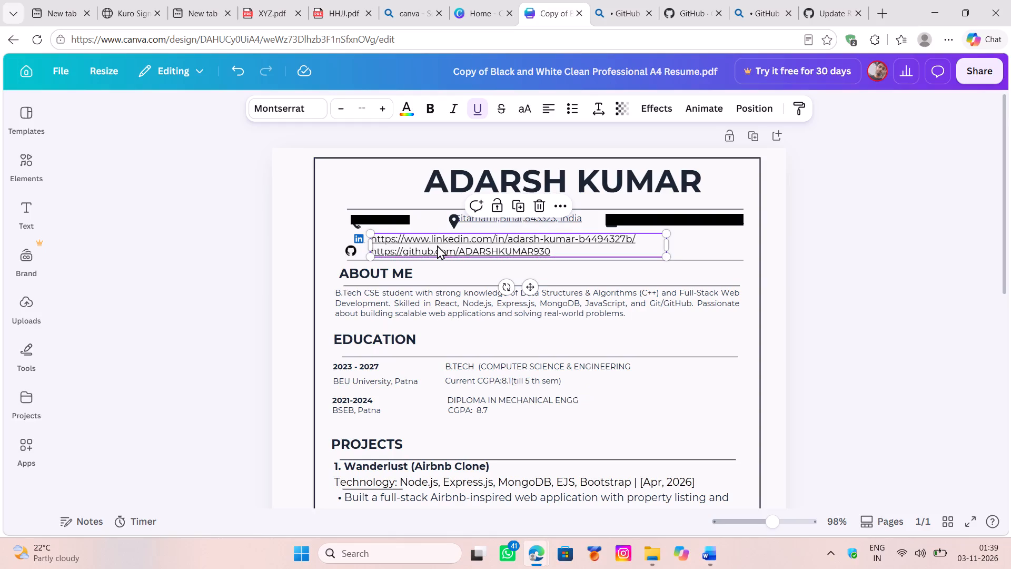
left_click(819, 269)
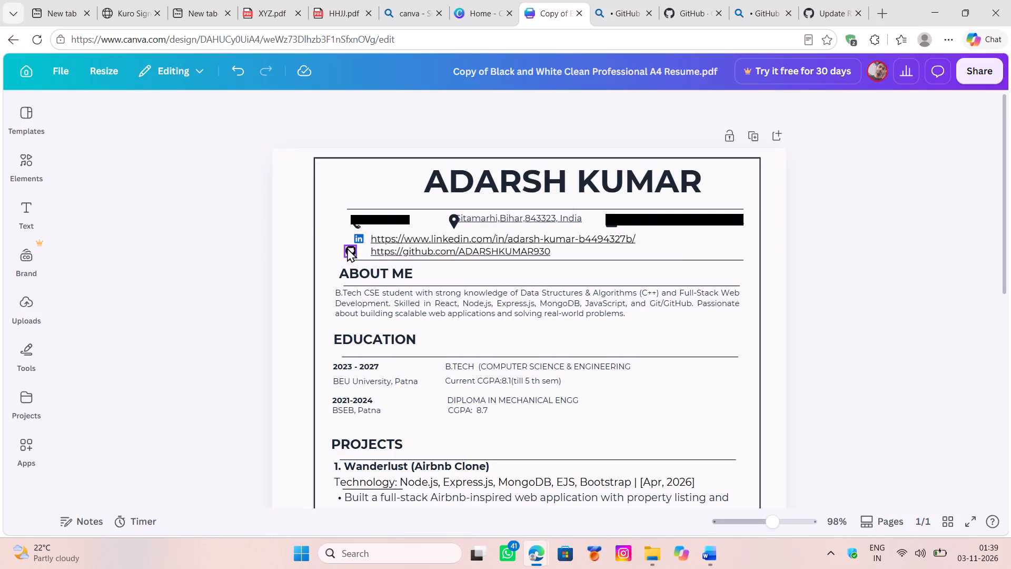
Move the GitHub icon slightly right so it lines up beneath the LinkedIn icon, beside the GitHub link.
left_click_drag(347, 248, 362, 249)
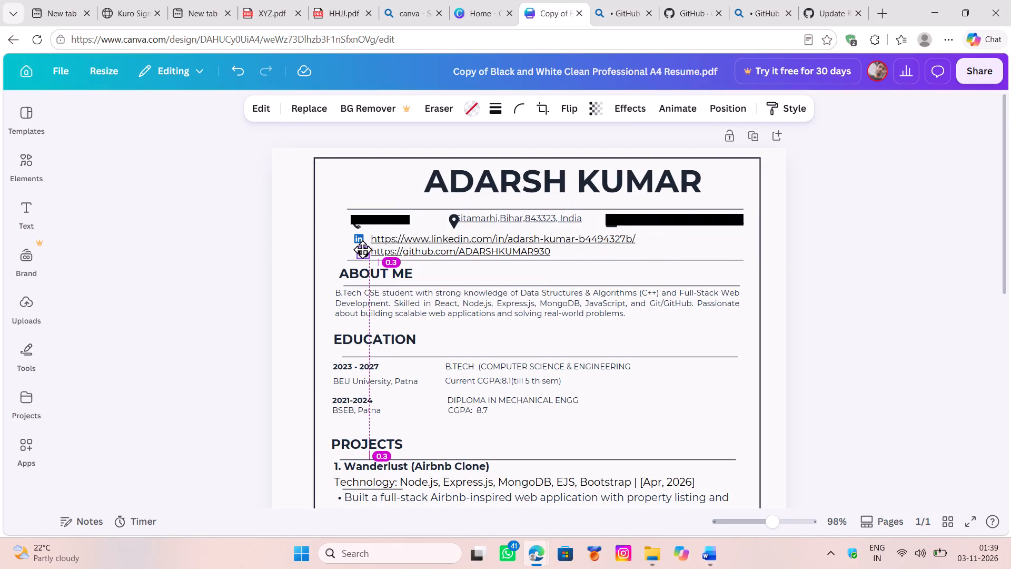
left_click_drag(362, 249, 355, 250)
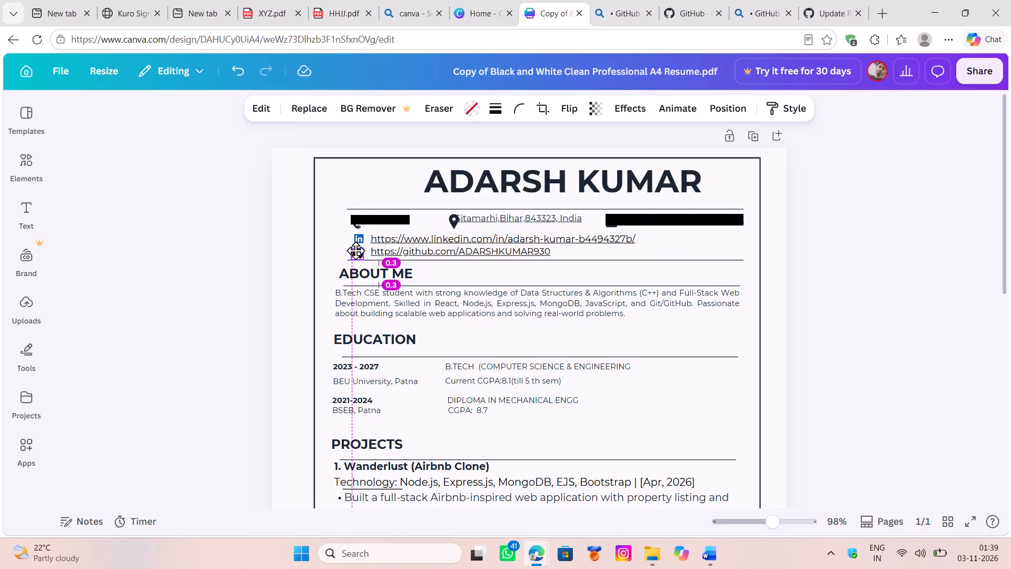
left_click_drag(355, 250, 356, 250)
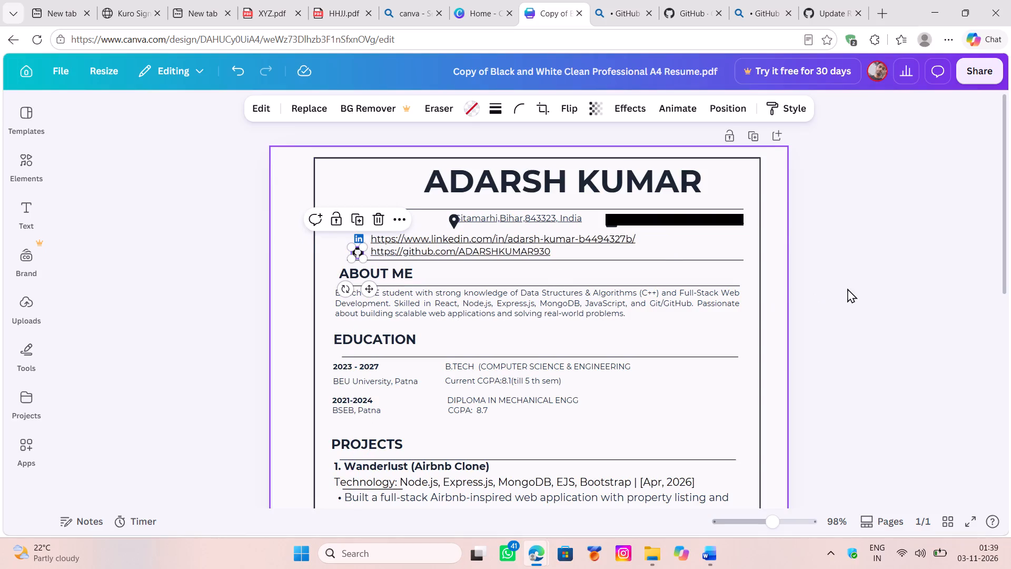
left_click(890, 261)
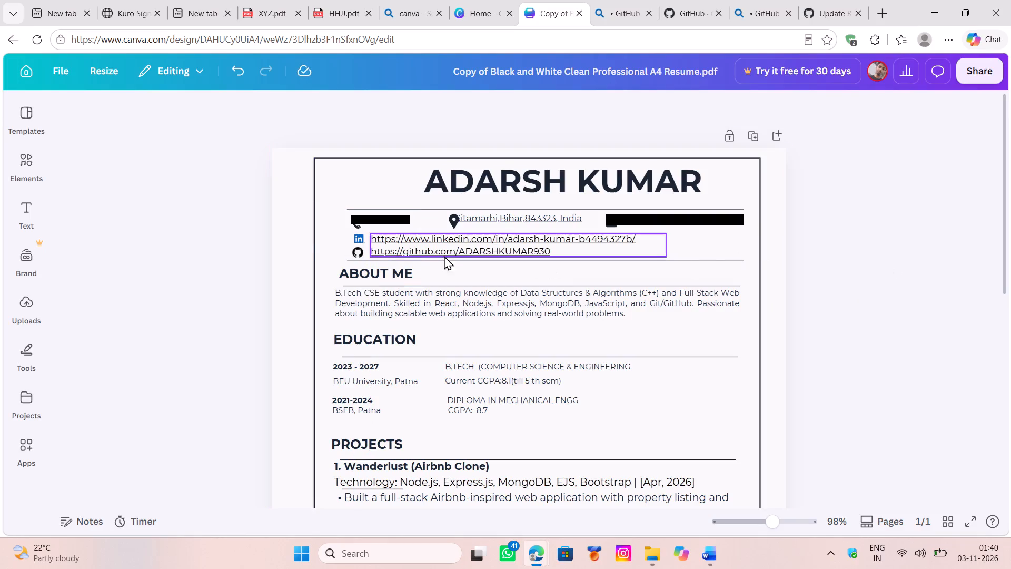
left_click(358, 237)
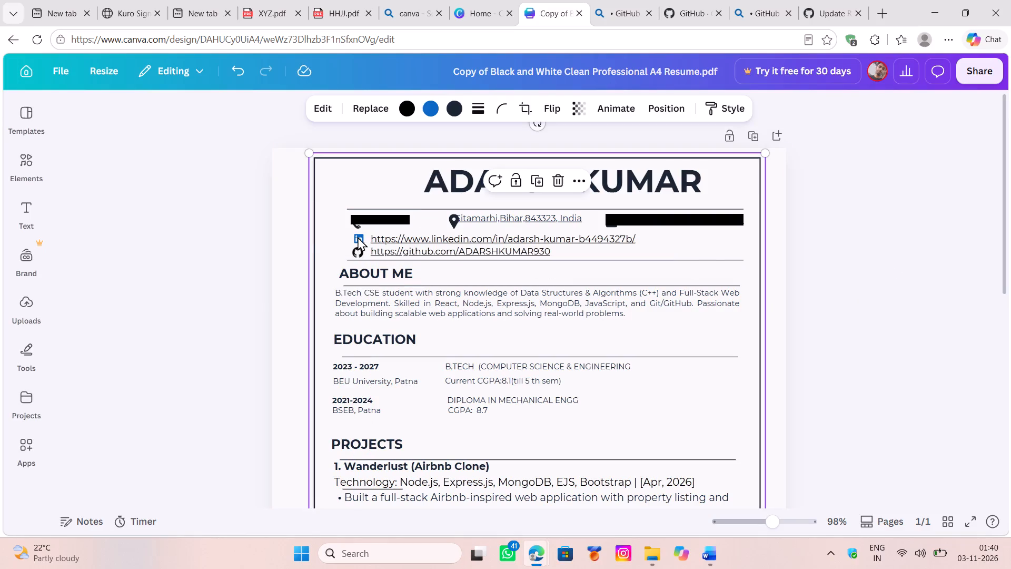
left_click(356, 251)
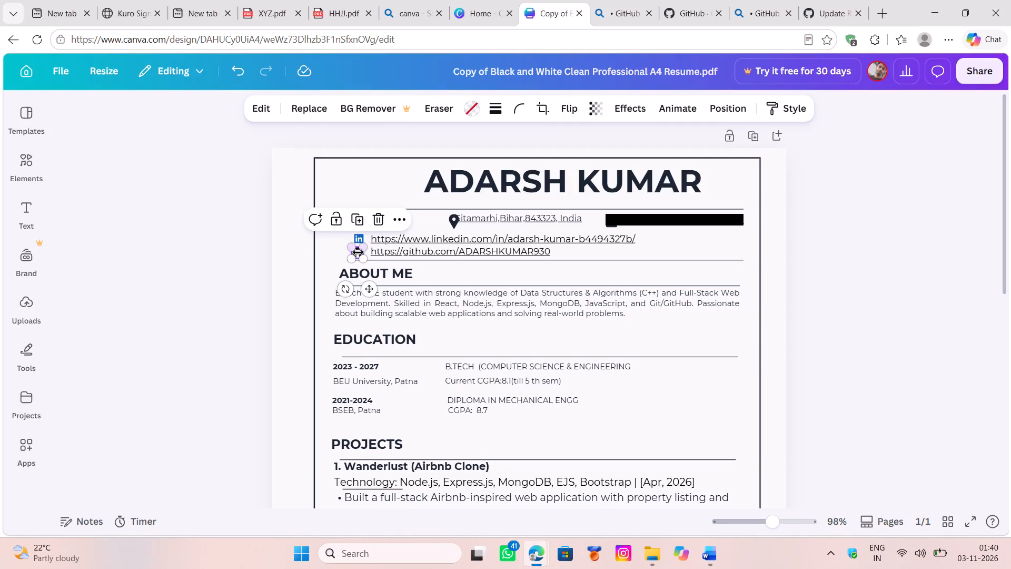
key("Right")
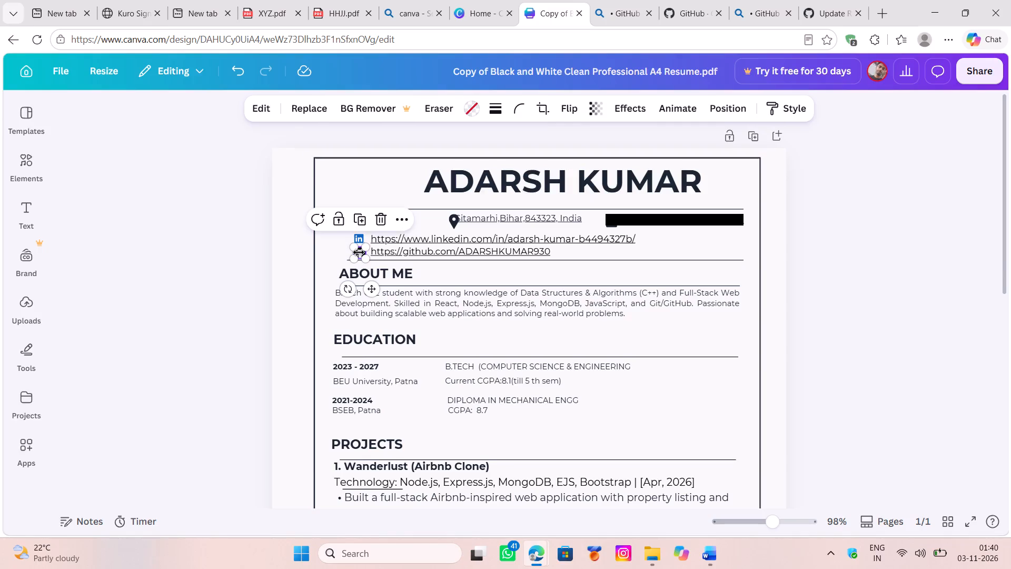
left_click(993, 251)
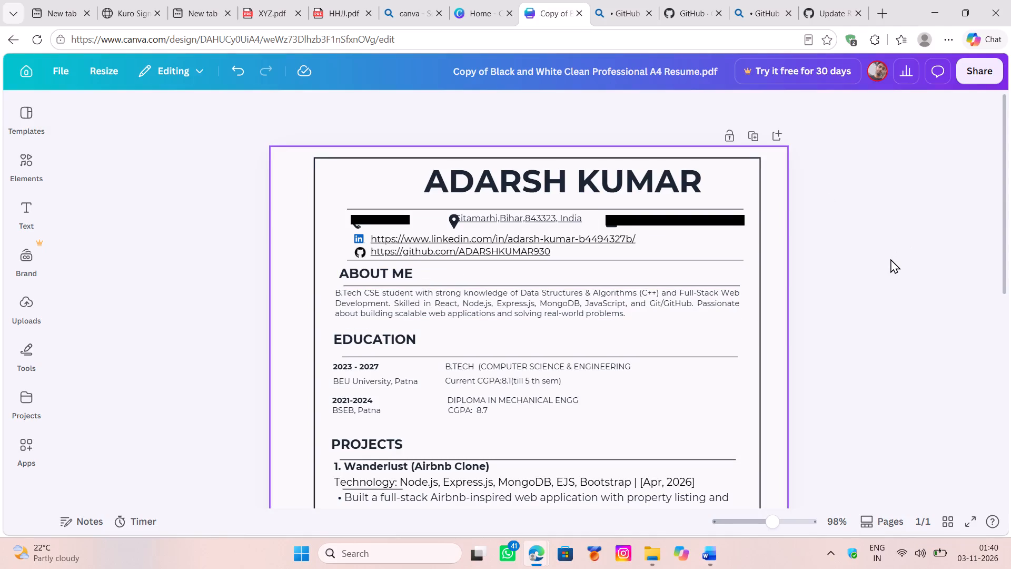
Move the email address text in the header slightly right and down so it sits clear of the envelope icon.
left_click_drag(608, 214, 617, 228)
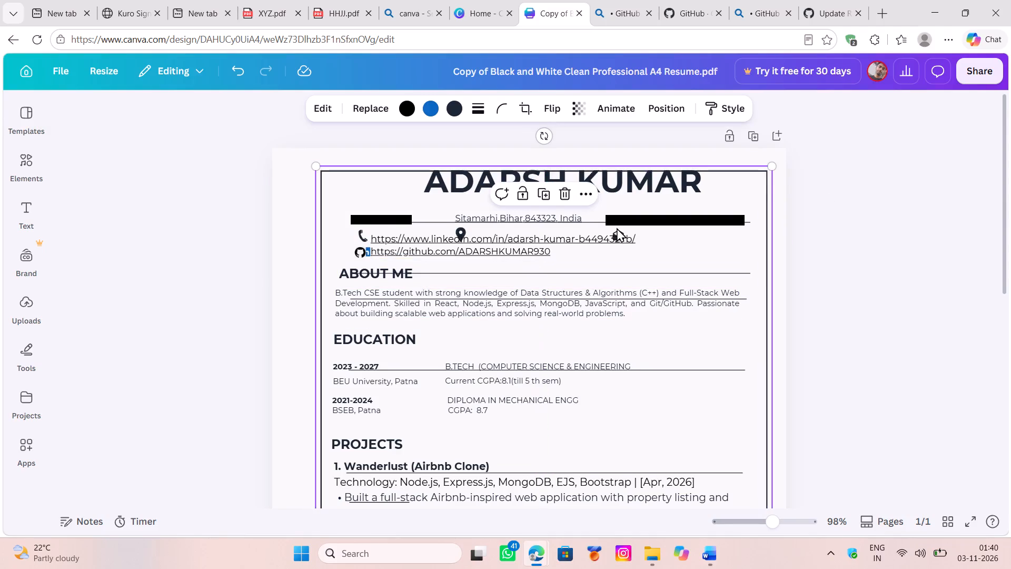
key("ctrl+z")
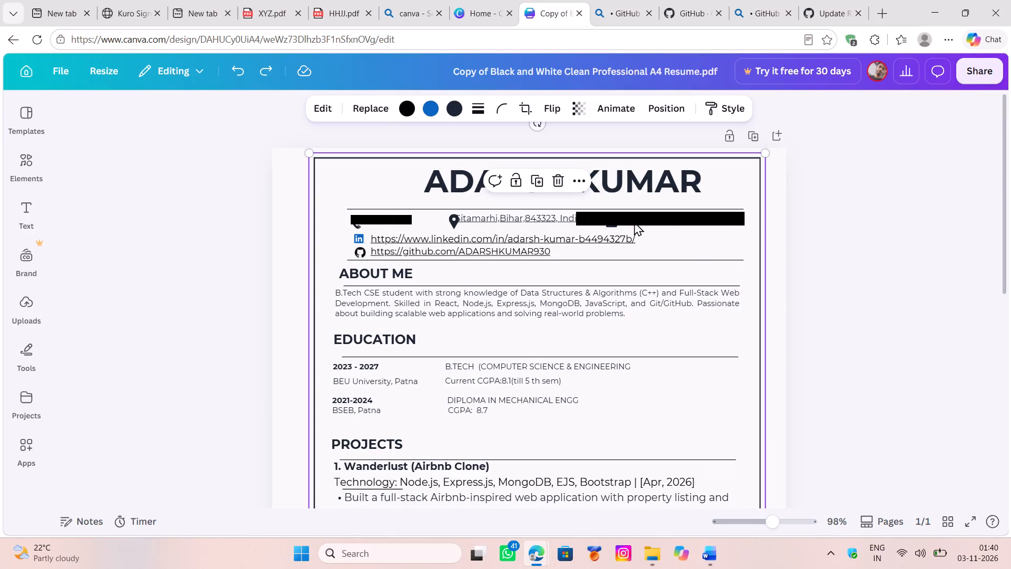
left_click_drag(634, 221, 640, 224)
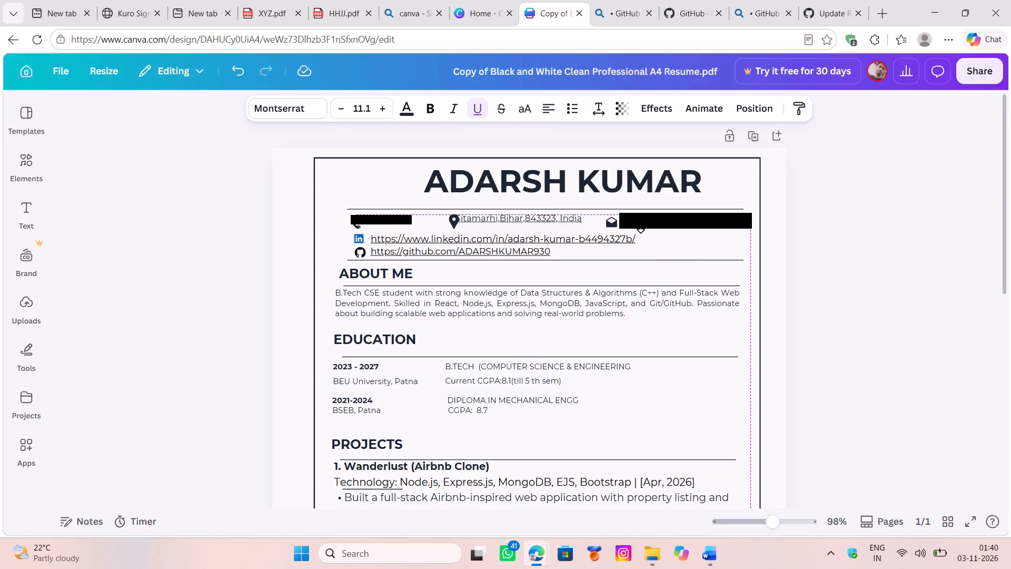
left_click_drag(640, 224, 643, 228)
key("Up")
key("Up")
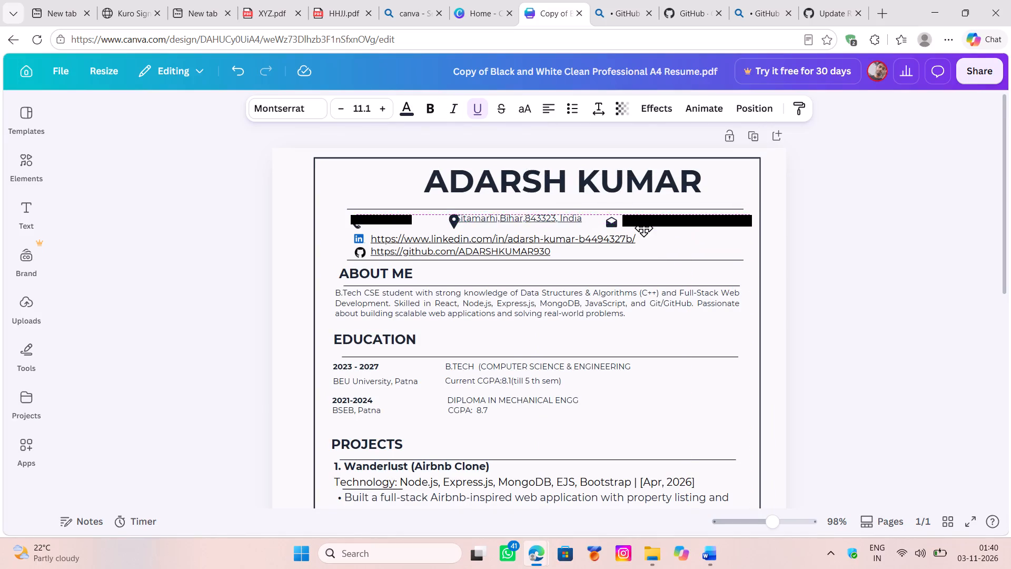
left_click_drag(643, 228, 643, 225)
key("Up")
key("Down")
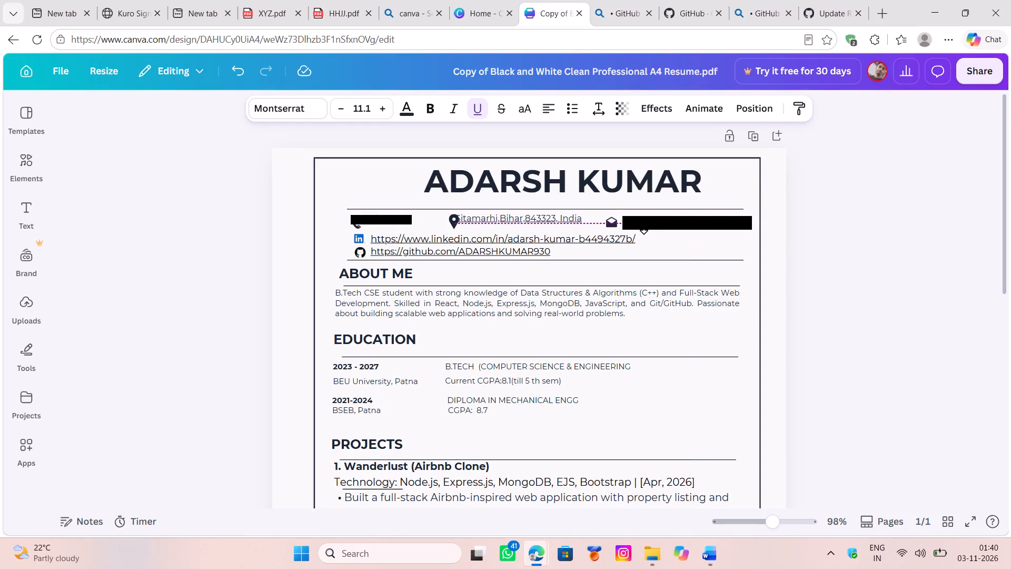
left_click_drag(643, 225, 643, 224)
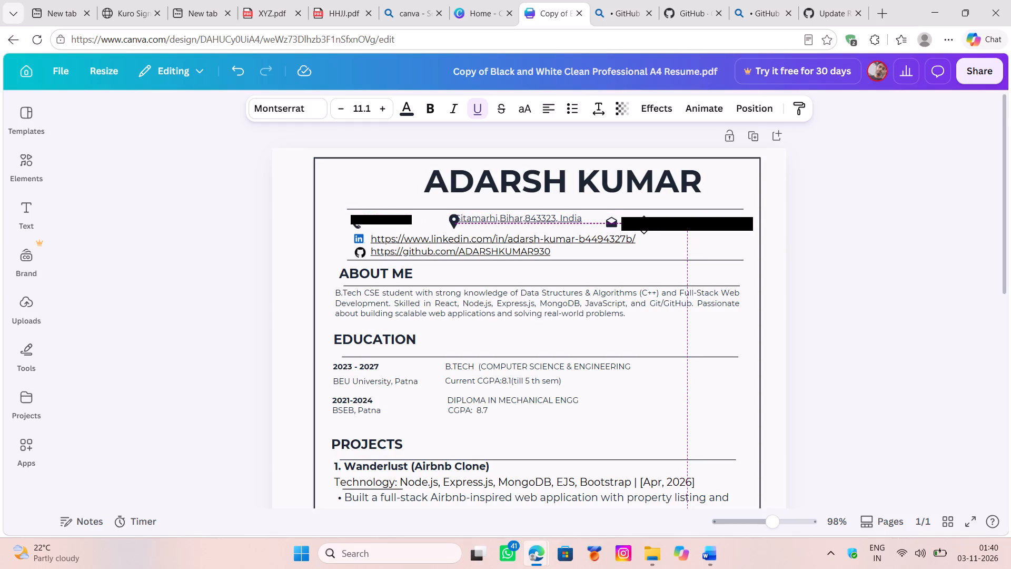
left_click_drag(643, 224, 643, 223)
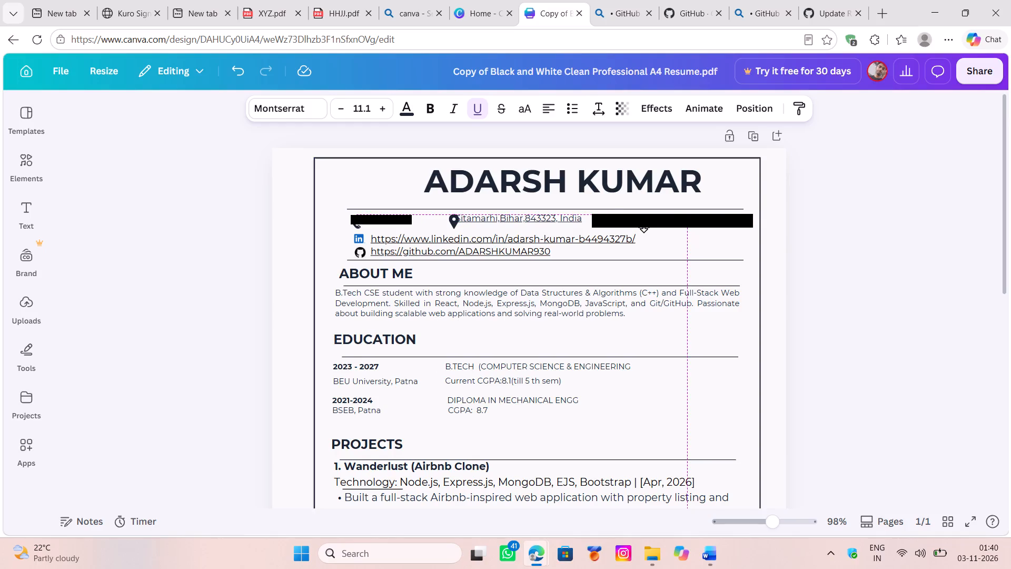
left_click_drag(643, 223, 643, 224)
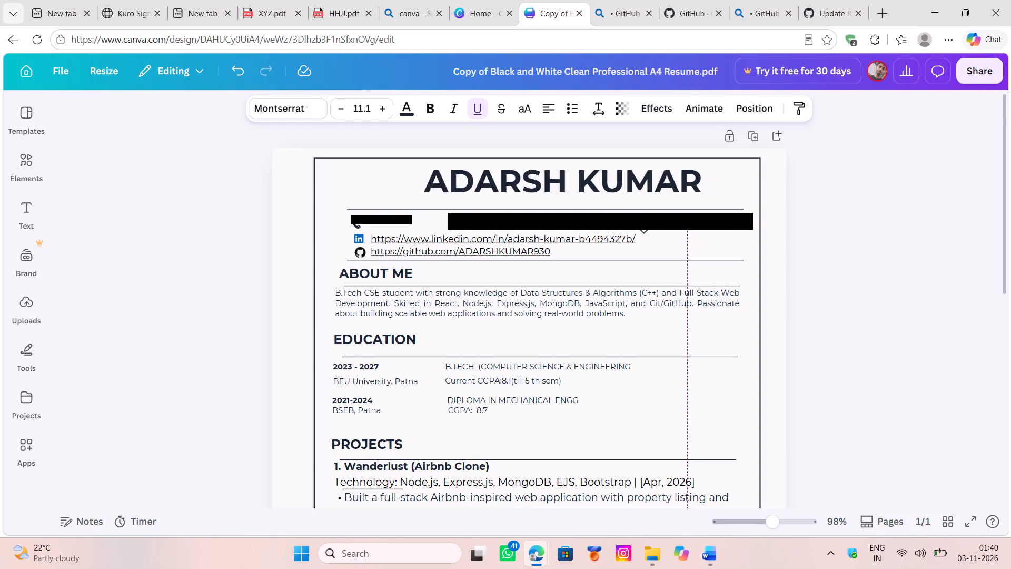
left_click_drag(643, 224, 643, 223)
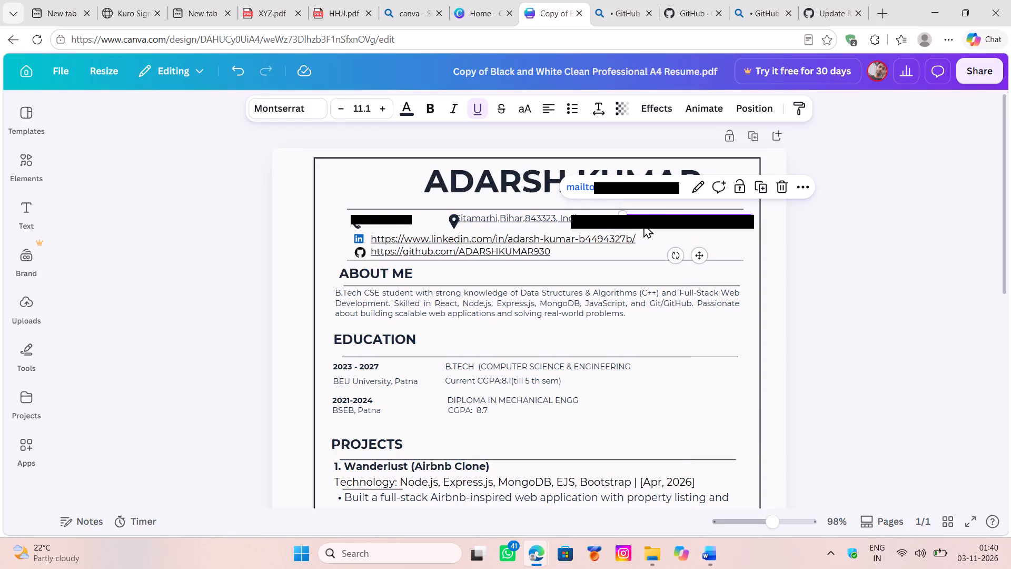
left_click(877, 183)
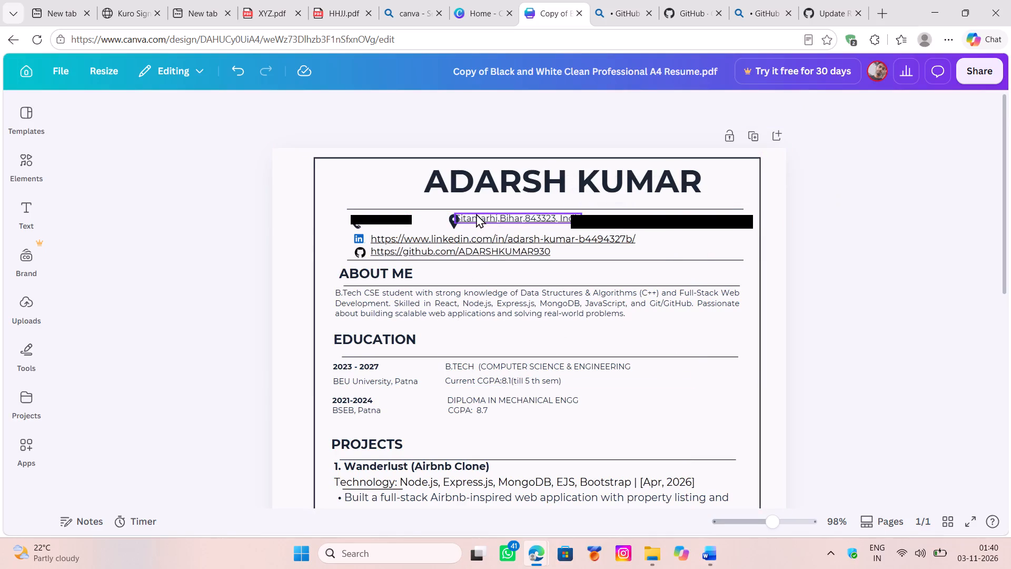
Move the location text in the header slightly right and down so it sits clear of the map pin icon.
left_click_drag(476, 213, 481, 217)
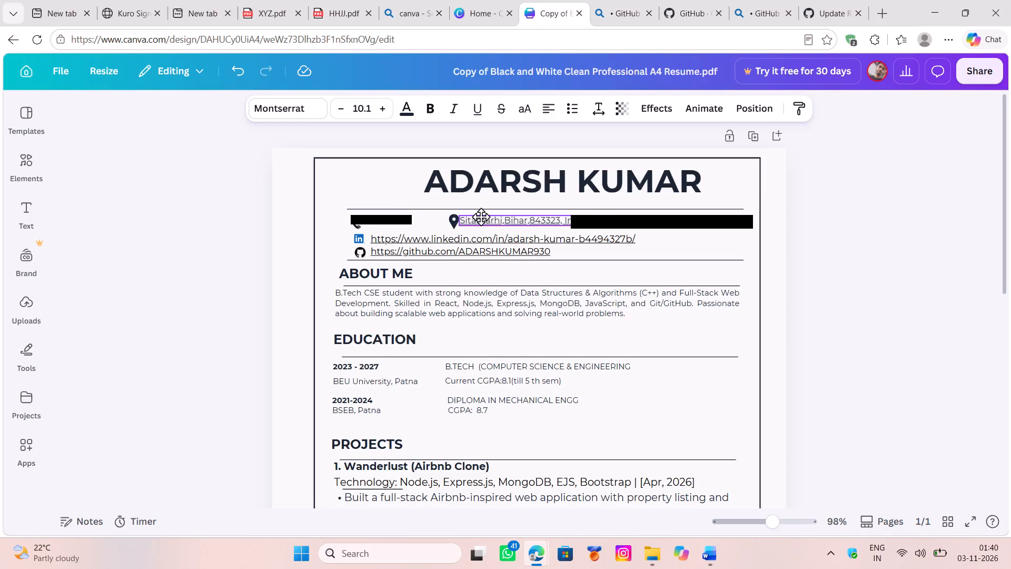
left_click_drag(481, 217, 487, 219)
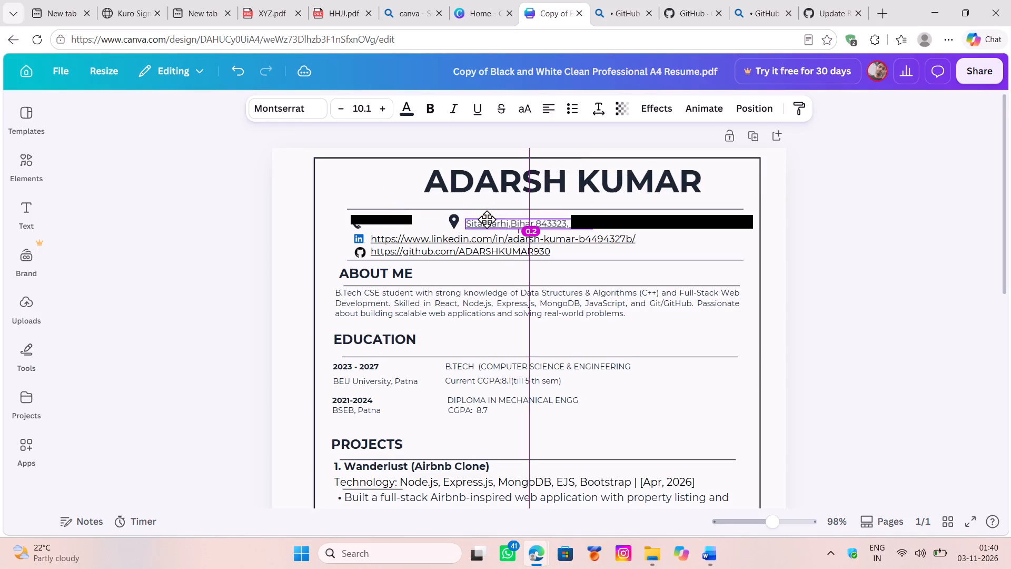
left_click_drag(487, 219, 485, 218)
left_click_drag(485, 218, 484, 217)
left_click(895, 182)
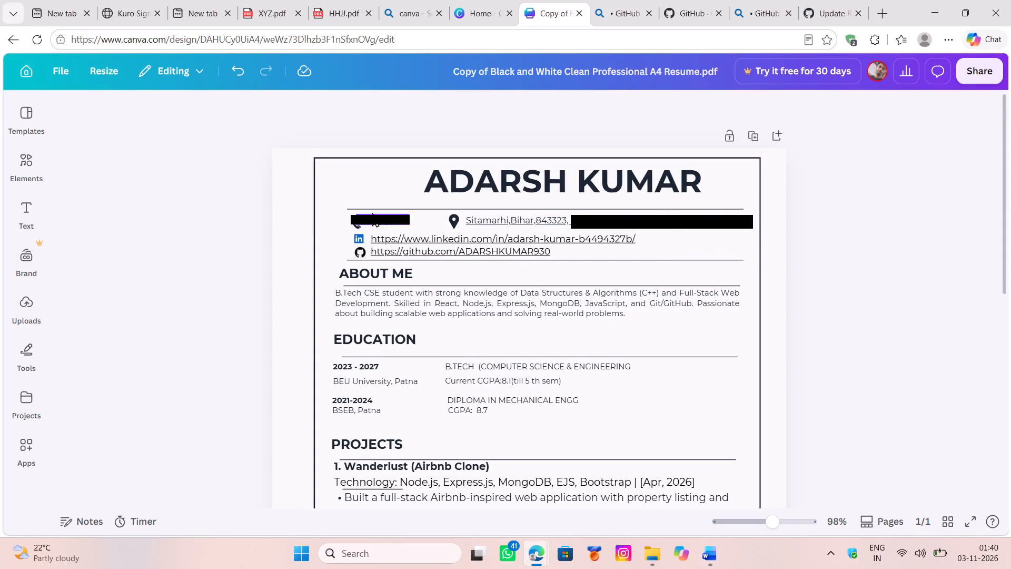
Move the phone number text in the header slightly right and down, away from the phone icon.
left_click_drag(379, 217, 386, 219)
left_click(874, 190)
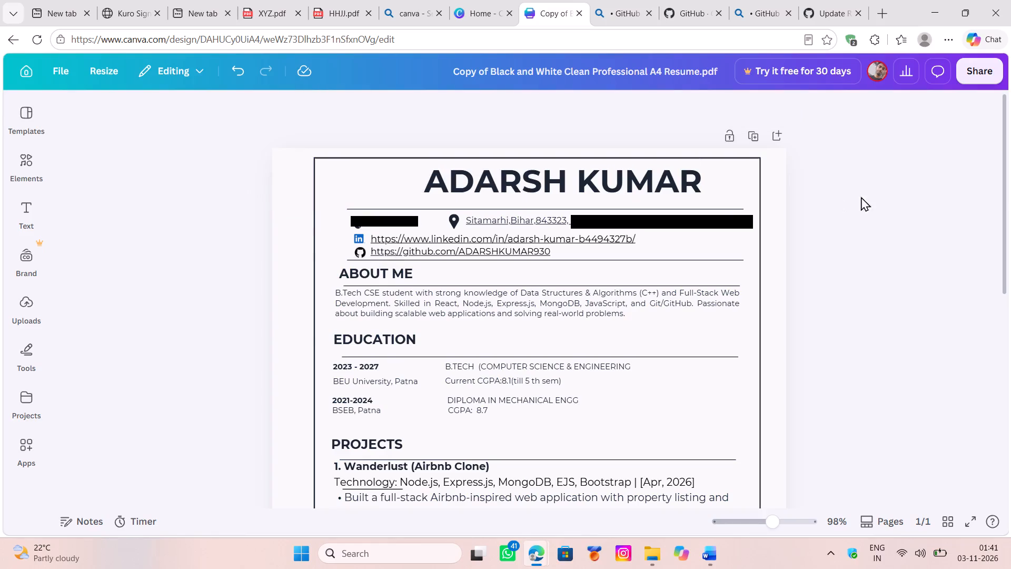
Look over the rest of the resume, from the education and projects sections down to technical skills and certifications.
scroll(716, 322, "down", 1)
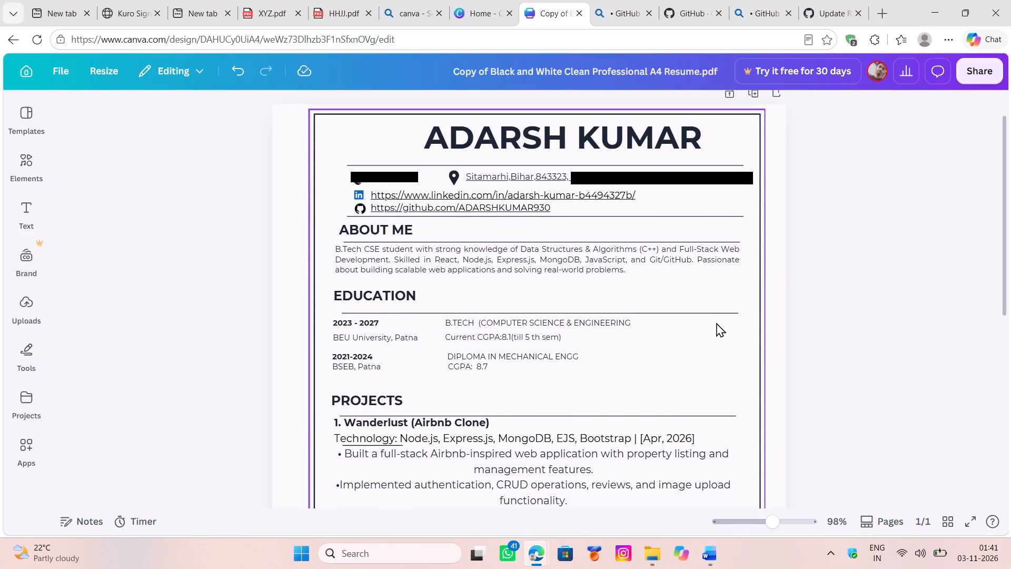
scroll(716, 322, "down", 1)
scroll(913, 242, "down", 2)
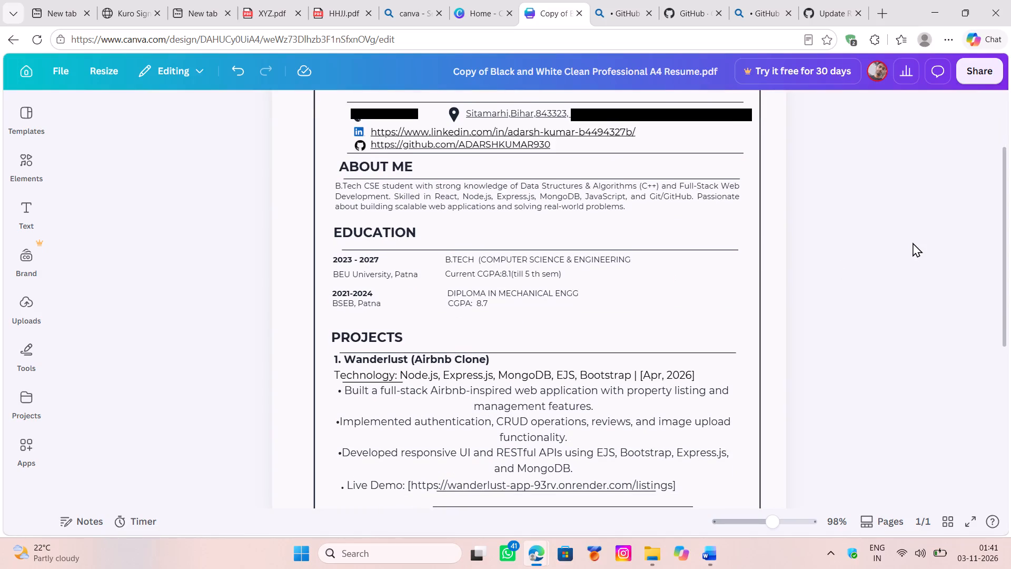
scroll(913, 242, "down", 1)
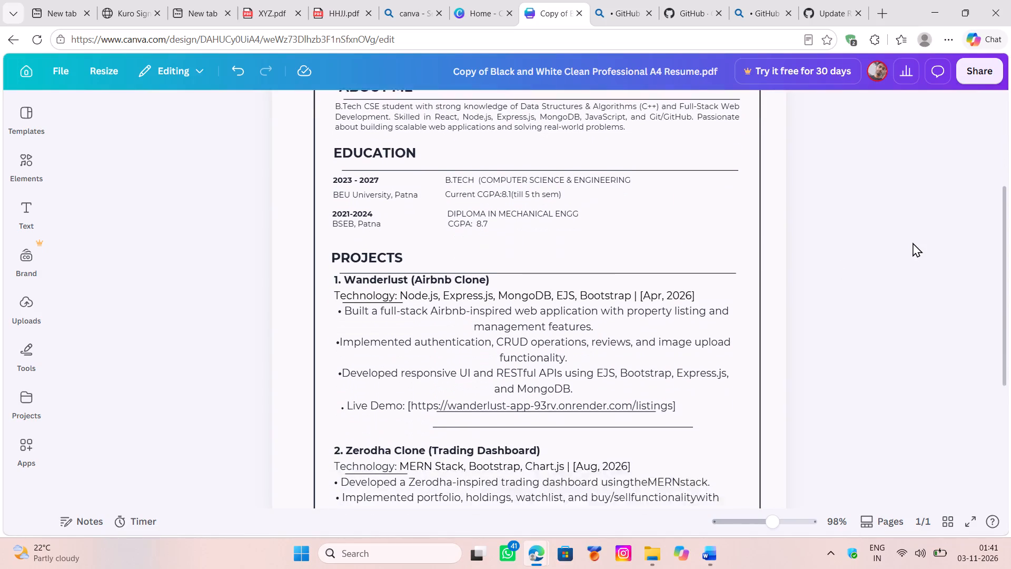
scroll(913, 242, "down", 3)
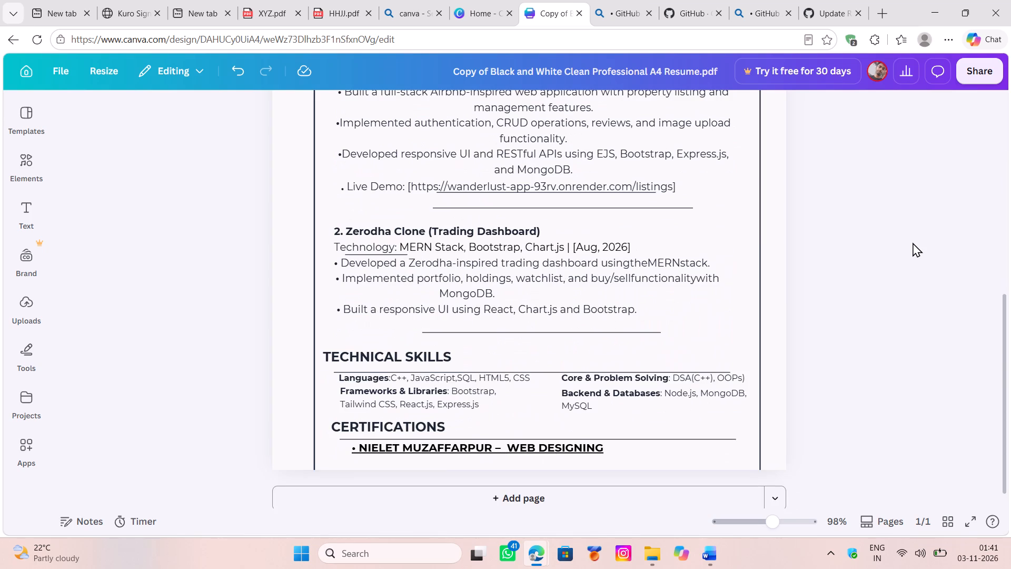
scroll(913, 242, "down", 2)
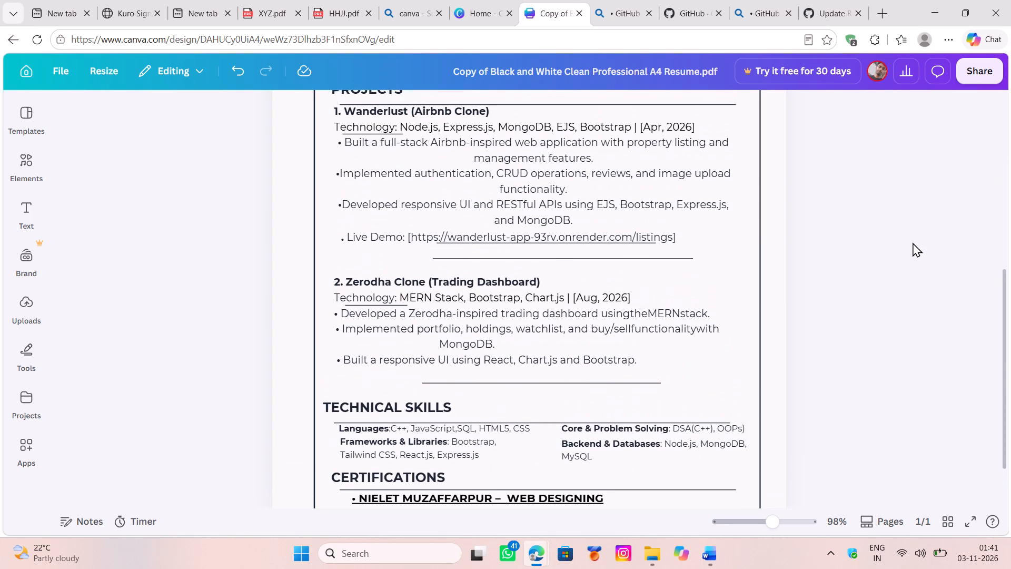
Nudge the Live Demo line of the Wanderlust project slightly to line it up with the bullet points above it.
scroll(913, 242, "up", 3)
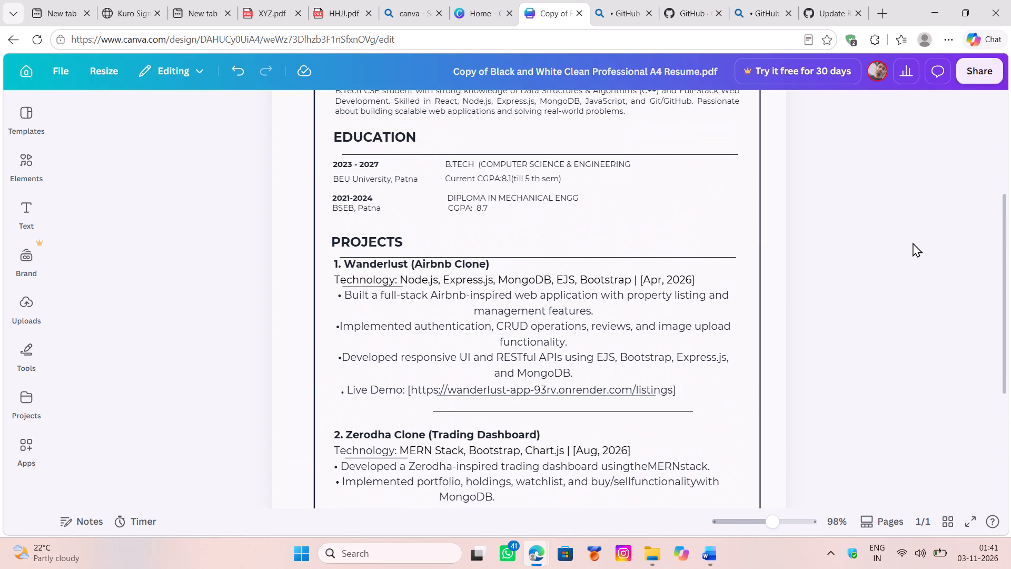
left_click(463, 389)
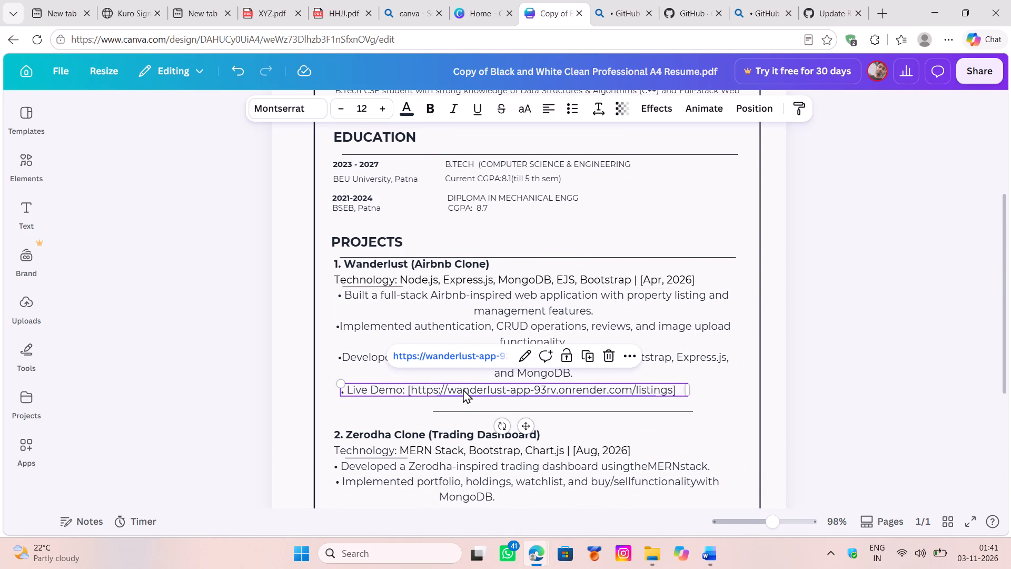
left_click_drag(463, 389, 458, 387)
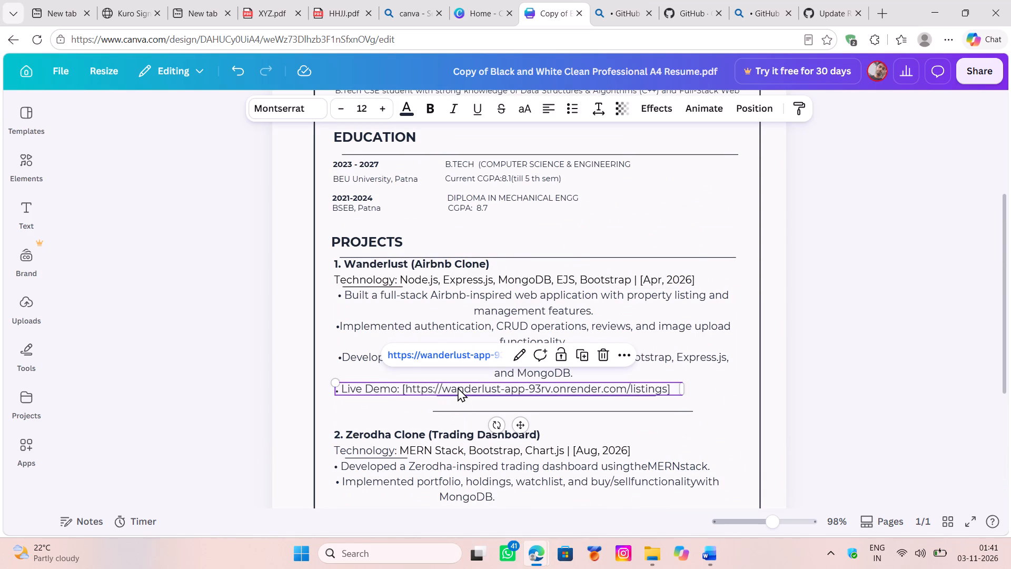
left_click(458, 387)
left_click(829, 377)
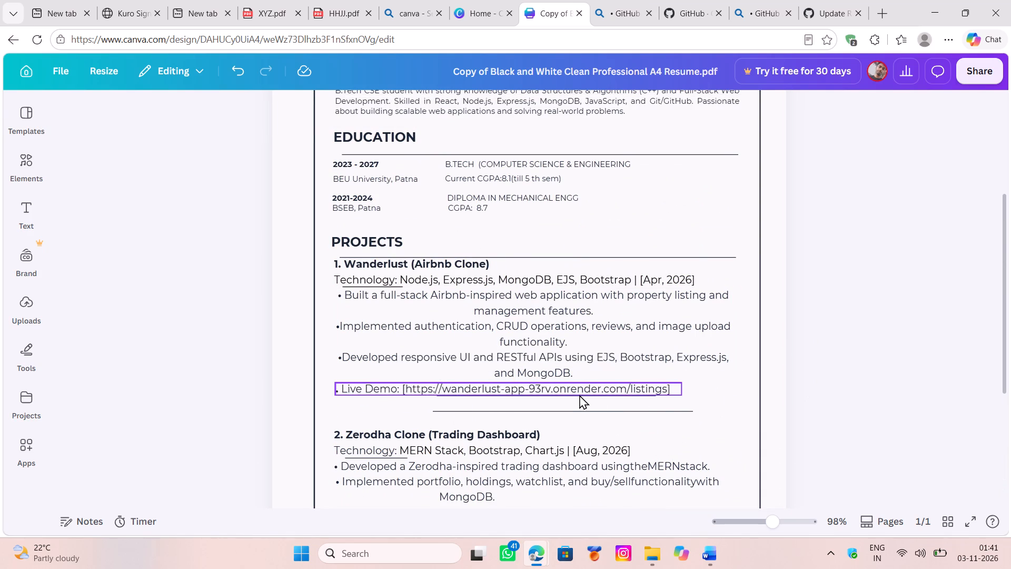
left_click_drag(579, 395, 581, 395)
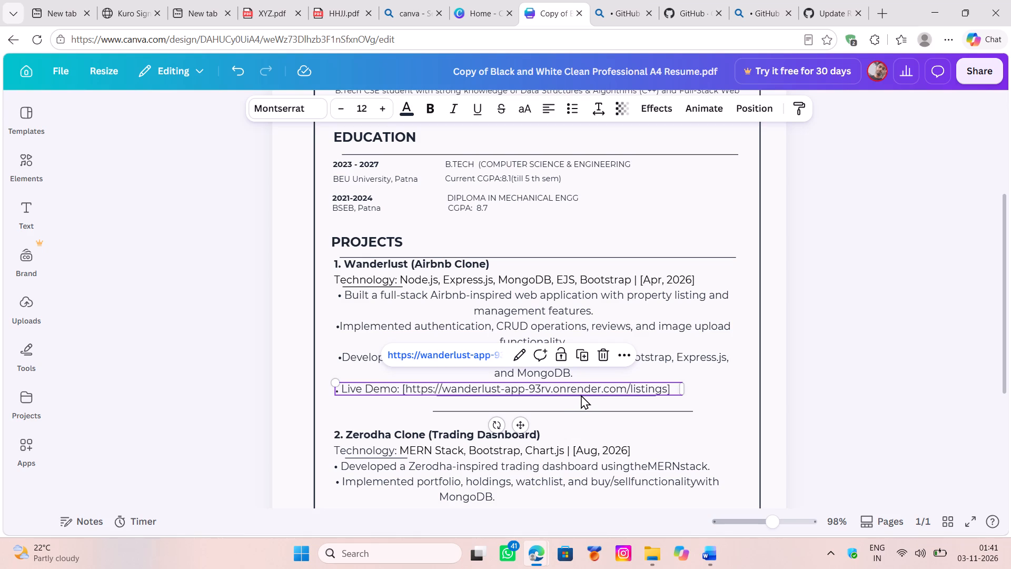
left_click_drag(581, 395, 584, 395)
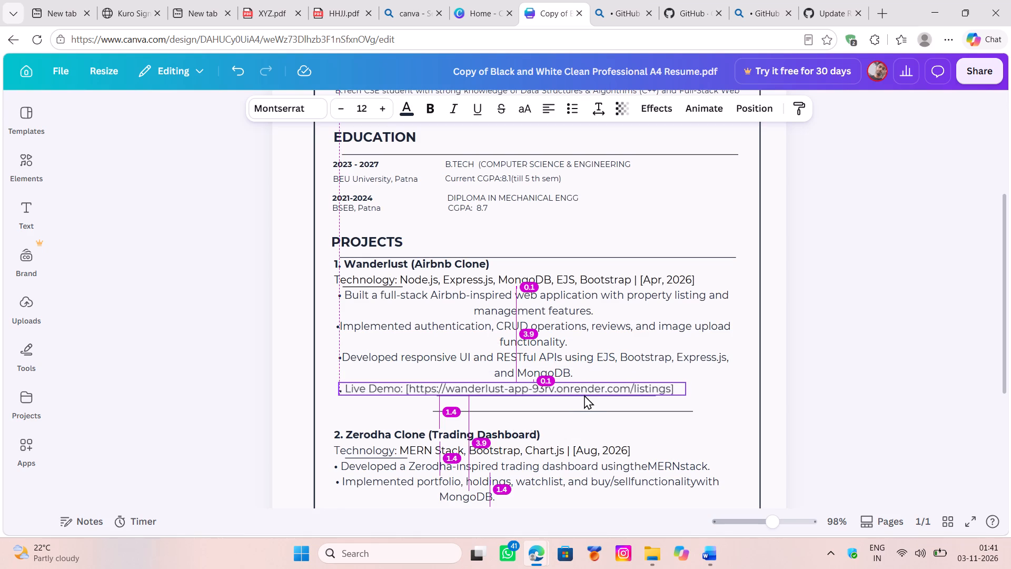
left_click(901, 359)
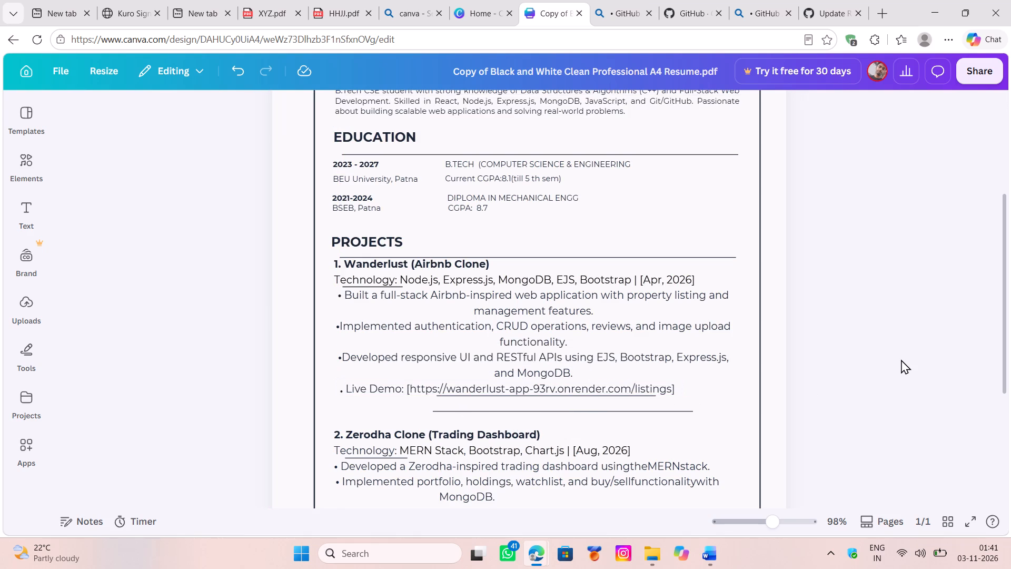
Copy the bracketed Live Demo link from the Wanderlust project and search the web for it in a new tab.
triple_click(550, 389)
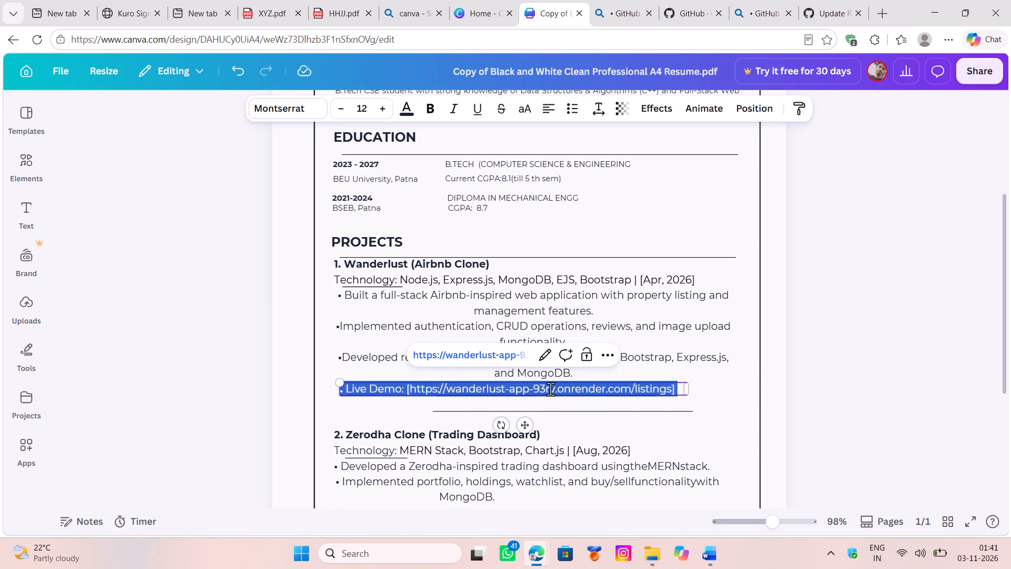
left_click(408, 389)
left_click_drag(408, 389, 528, 388)
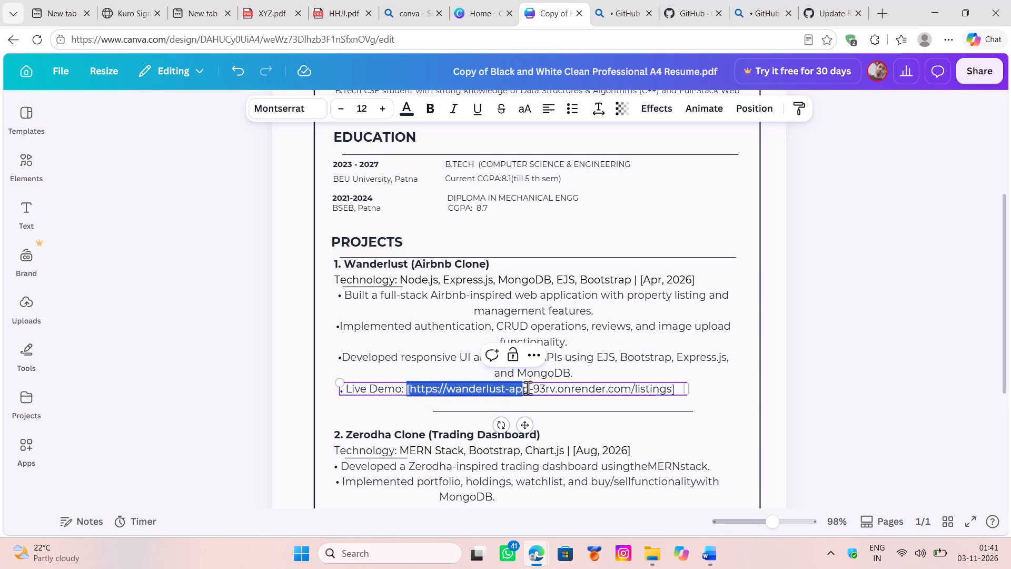
left_click_drag(528, 388, 657, 399)
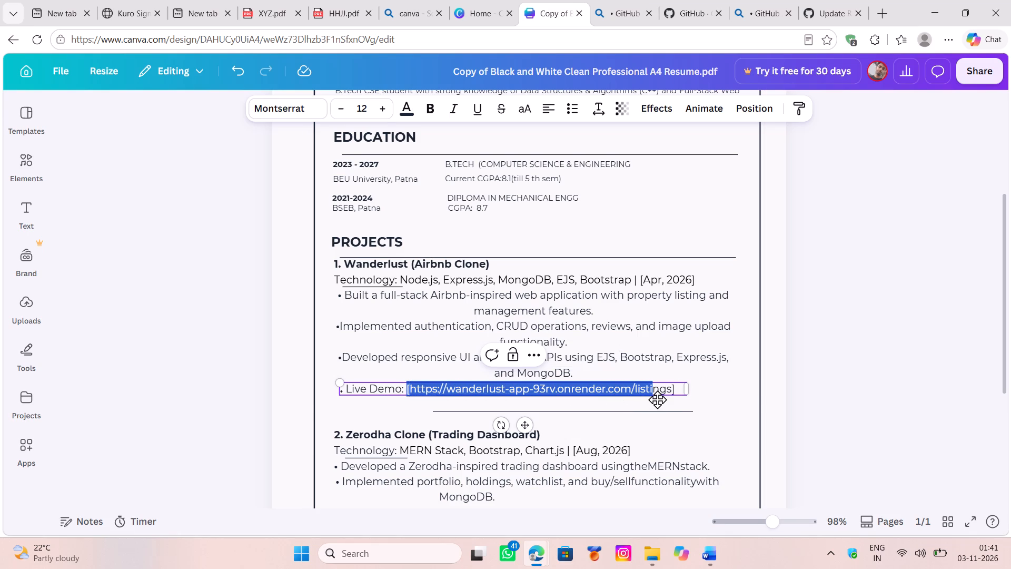
left_click_drag(657, 399, 673, 394)
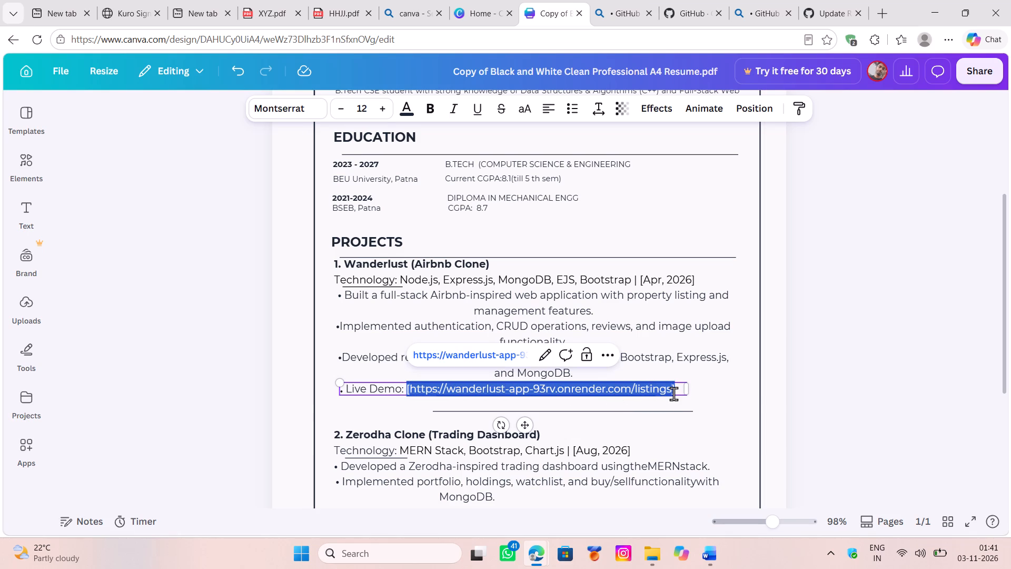
key("ctrl+c")
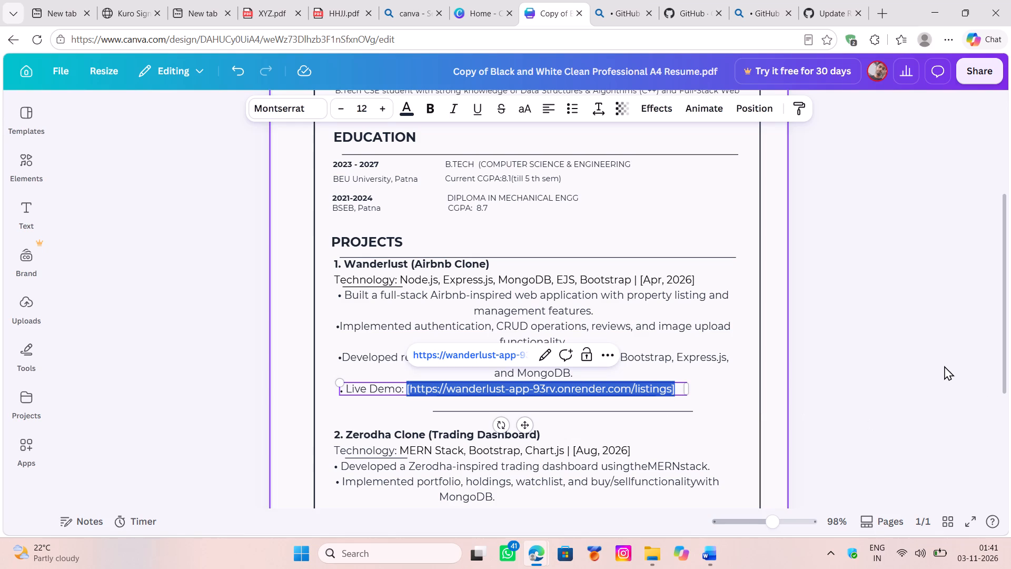
left_click(944, 366)
left_click(944, 366)
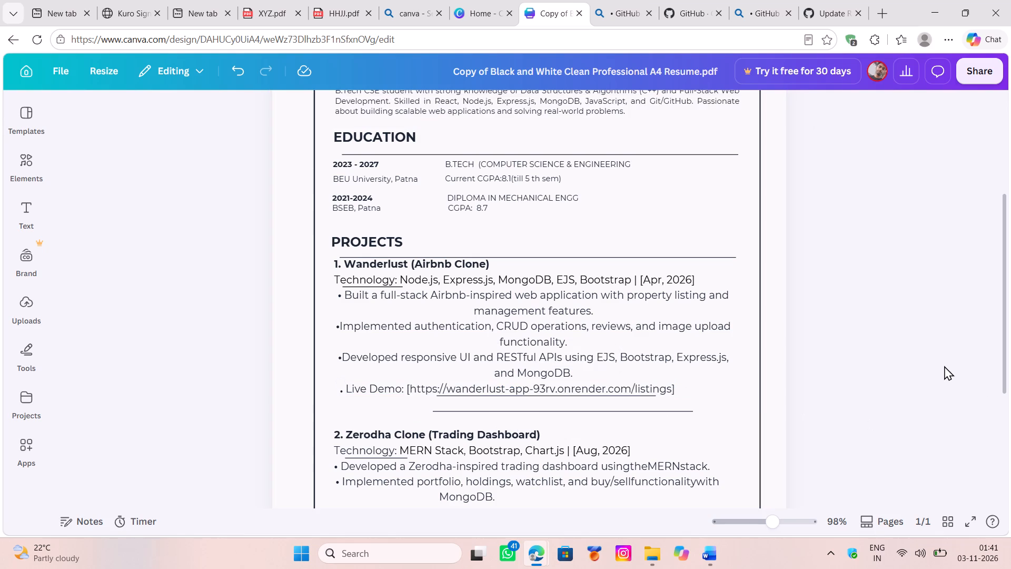
left_click(884, 0)
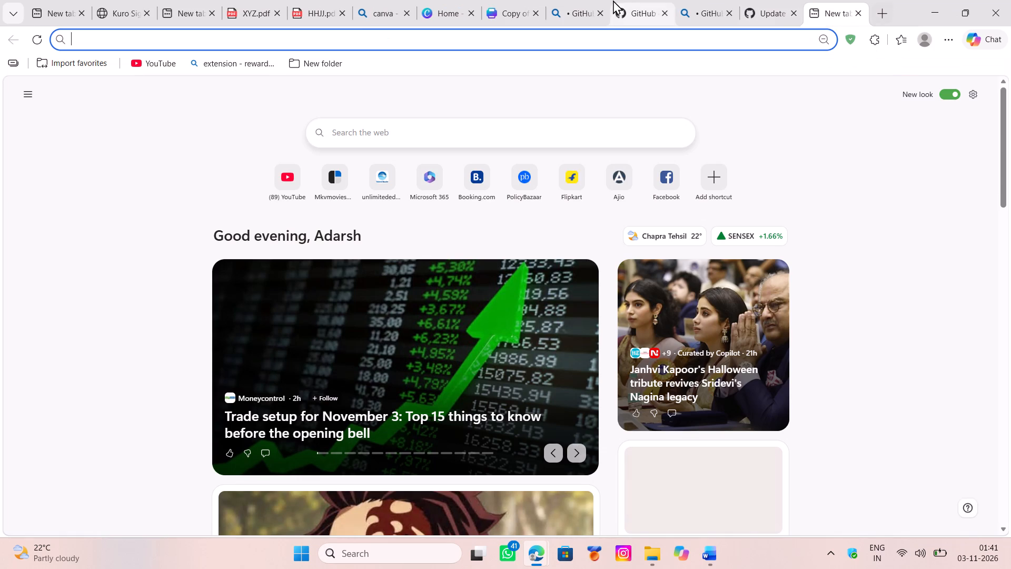
key("ctrl+v")
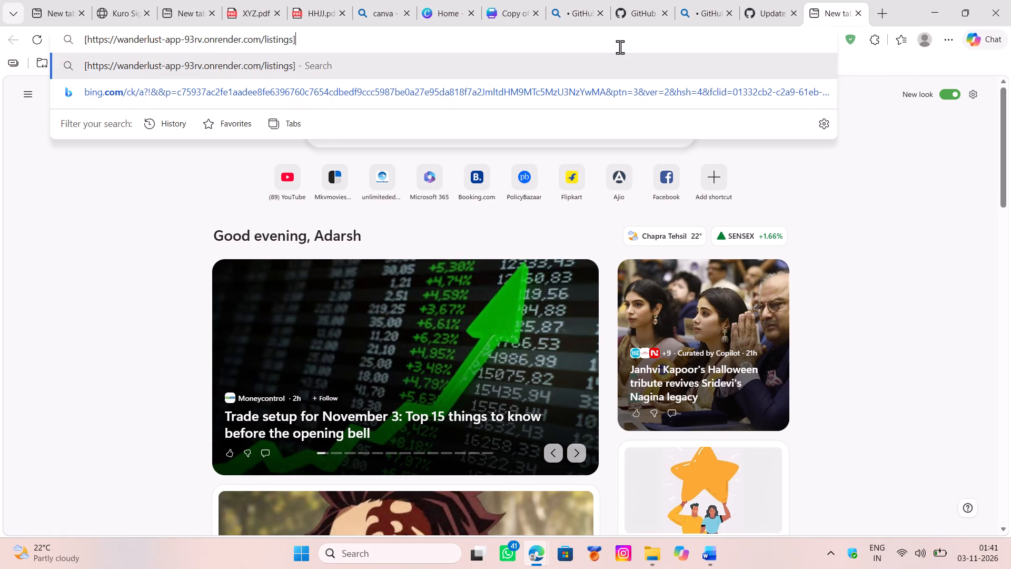
key("Return")
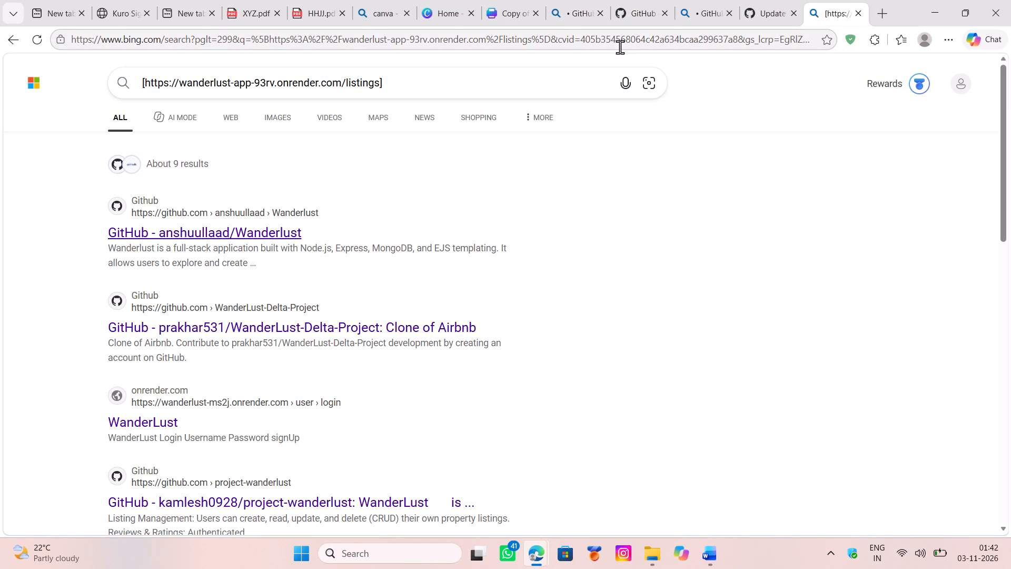
Open the first GitHub search result for Wanderlust and examine the repository's file list and README.
left_click(234, 228)
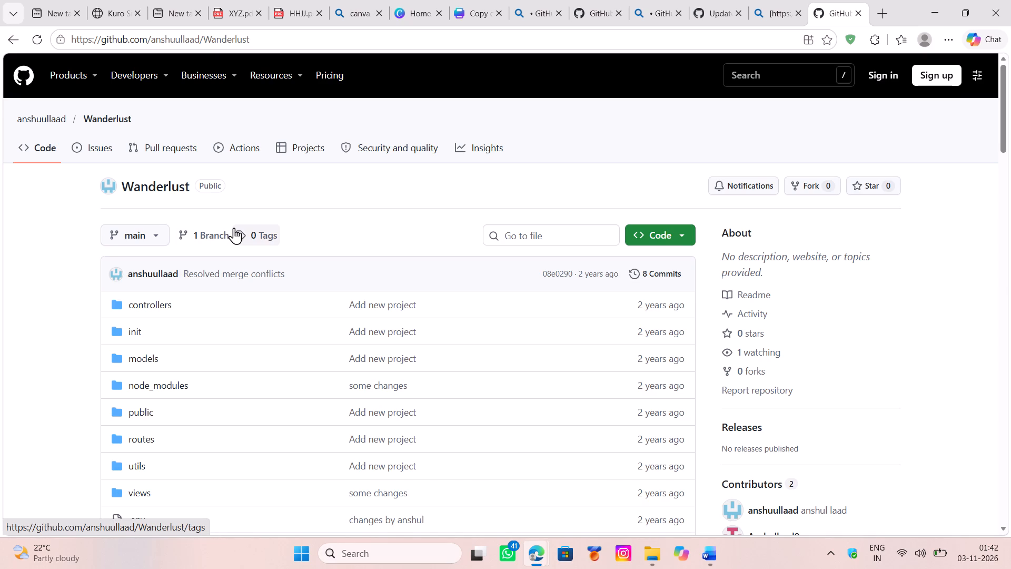
scroll(244, 395, "up", 2)
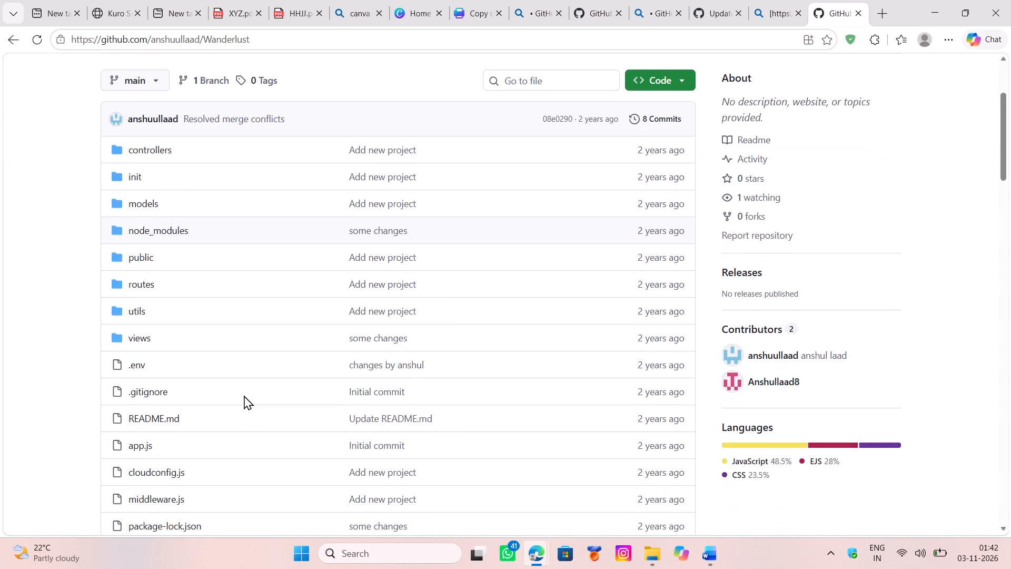
scroll(244, 395, "up", 1)
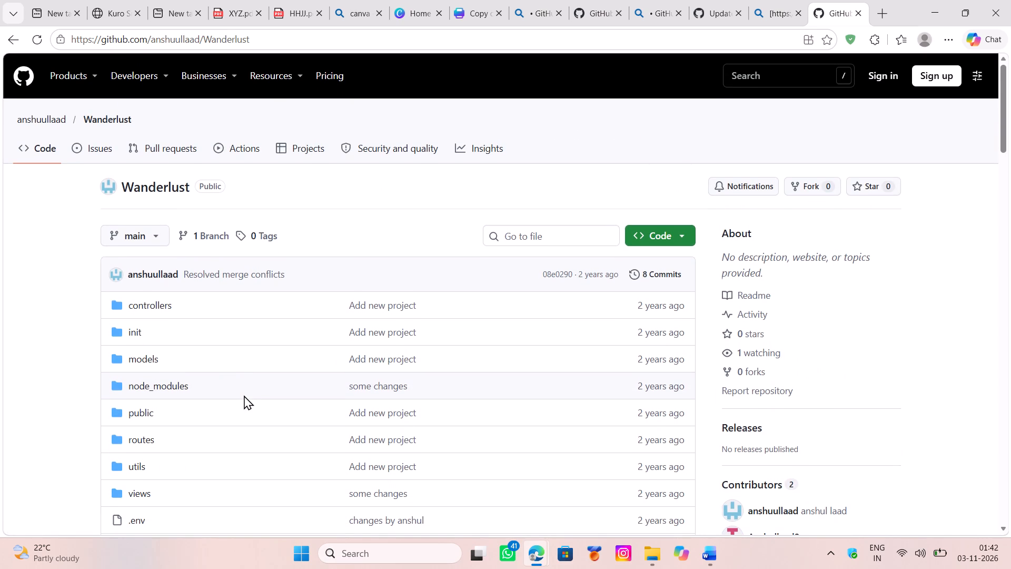
scroll(244, 395, "down", 2)
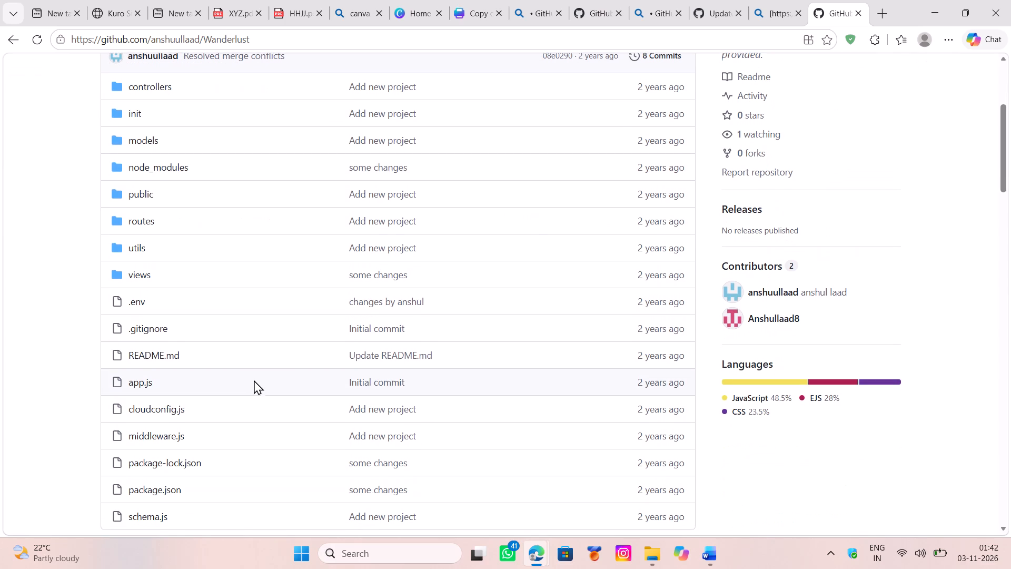
double_click(255, 378)
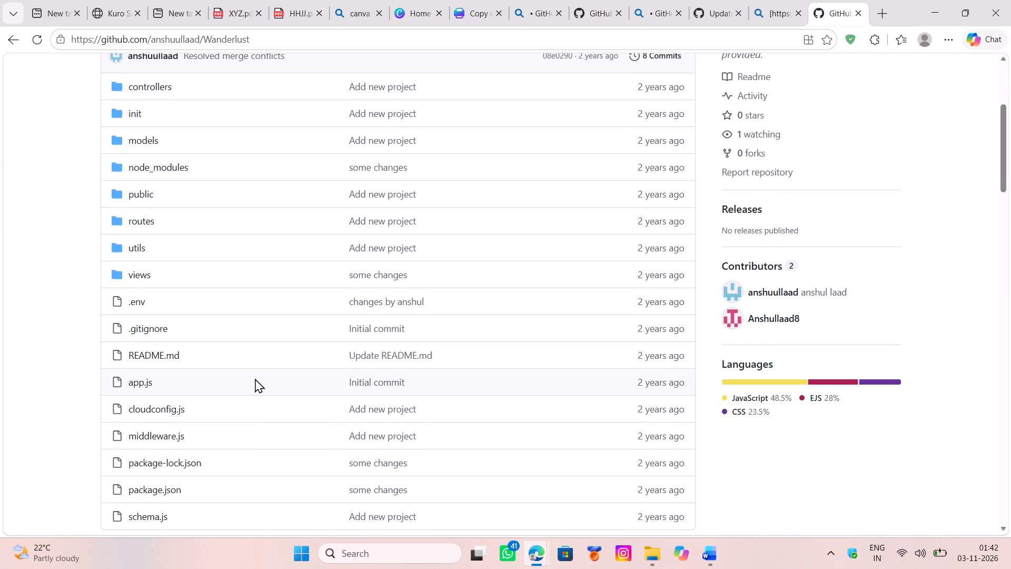
left_click(255, 378)
scroll(255, 378, "down", 1)
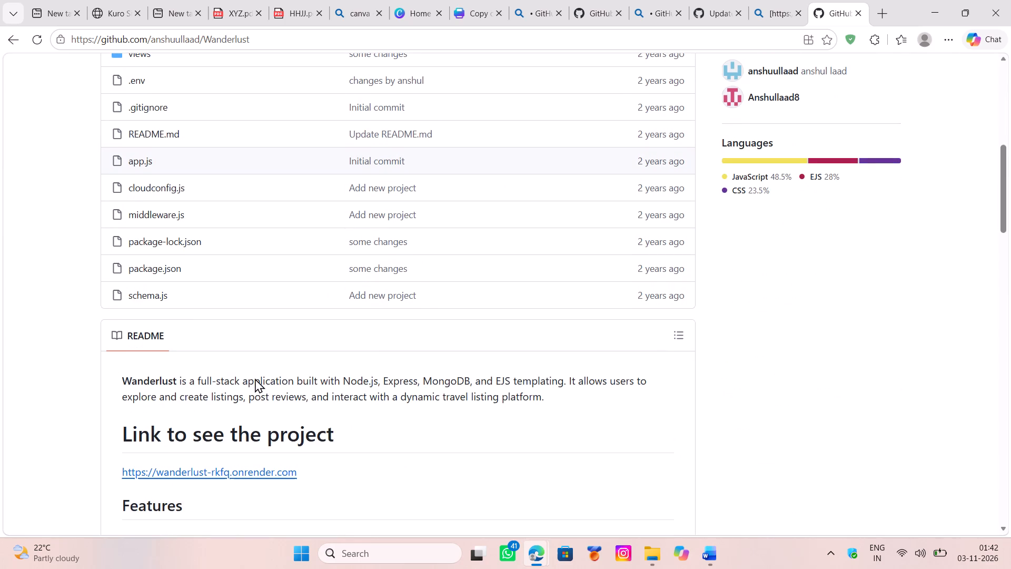
scroll(255, 378, "down", 16)
scroll(255, 378, "up", 13)
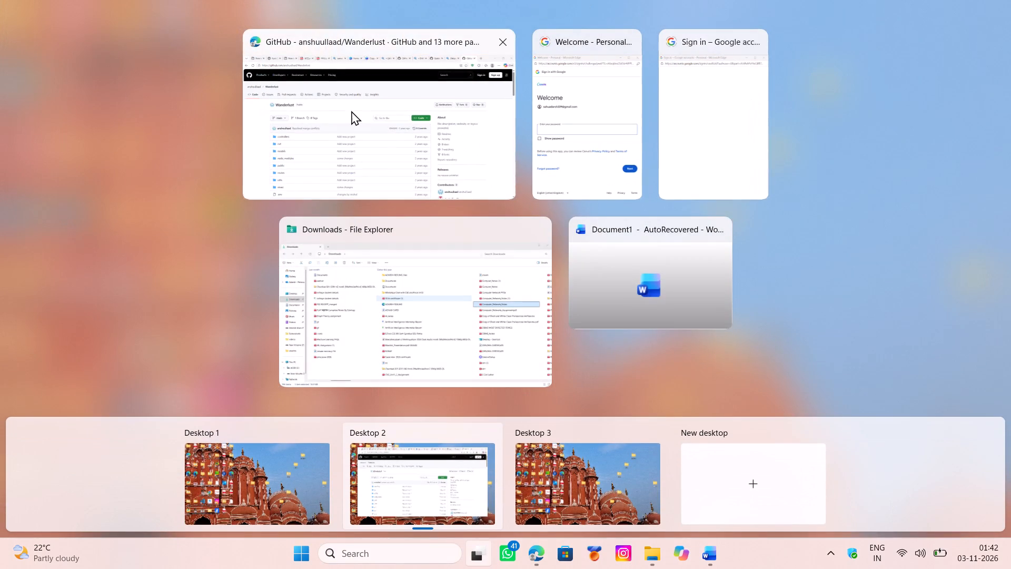
left_click(351, 111)
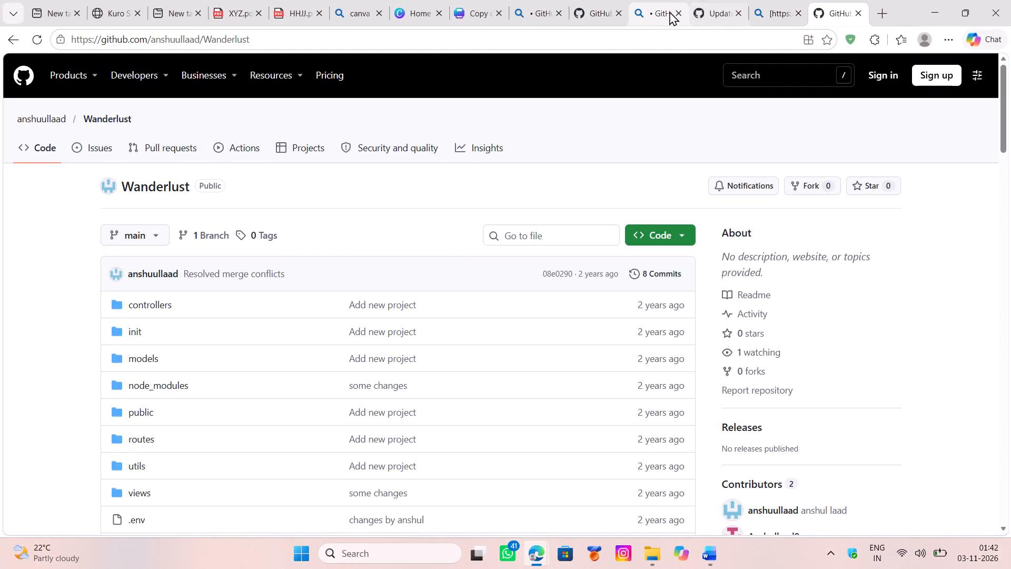
Look through the open search and GitHub pages, then return from the README commit to the Zerodha-Clone repository's main page.
left_click(661, 11)
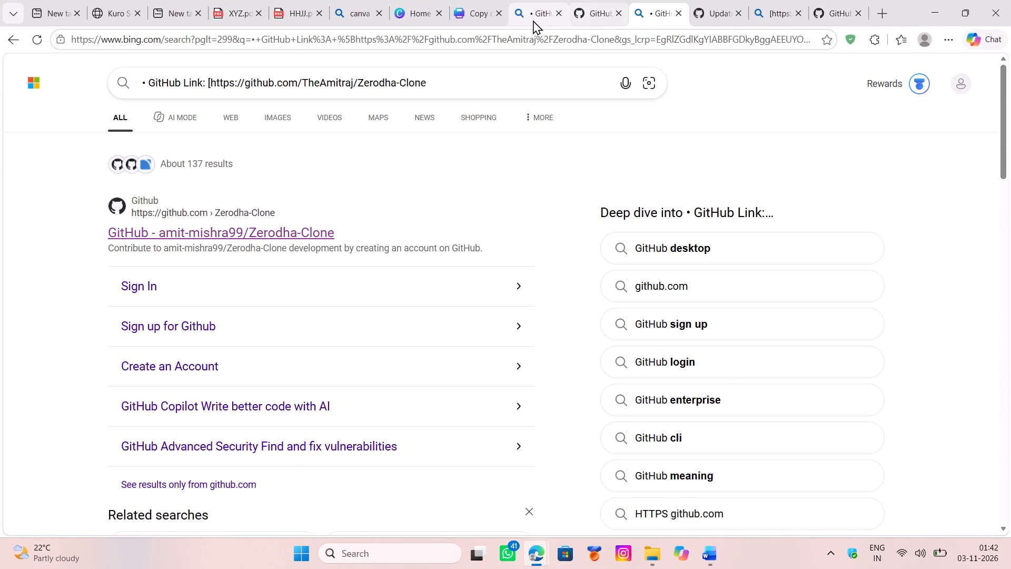
left_click(533, 20)
left_click(827, 8)
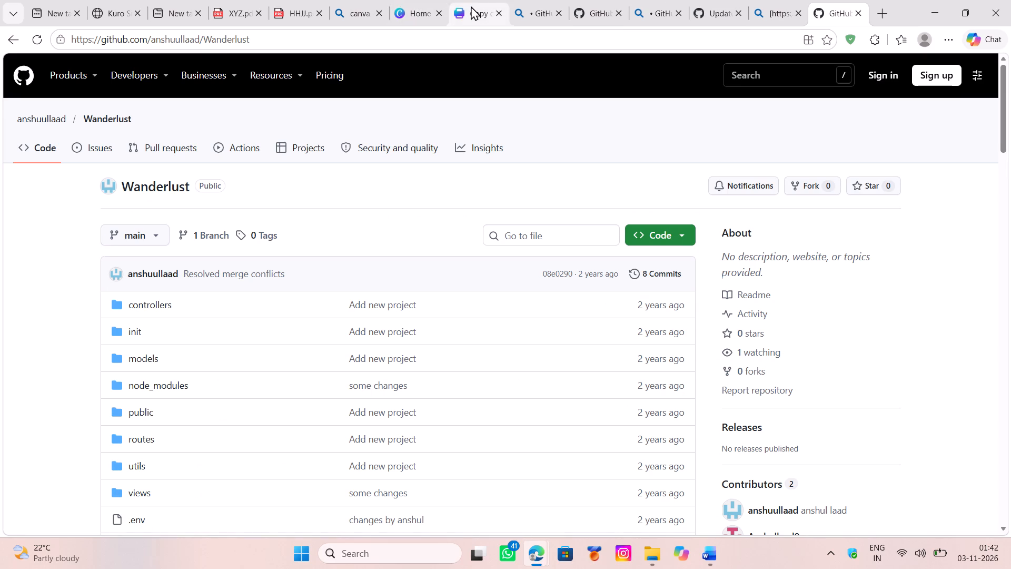
left_click(420, 15)
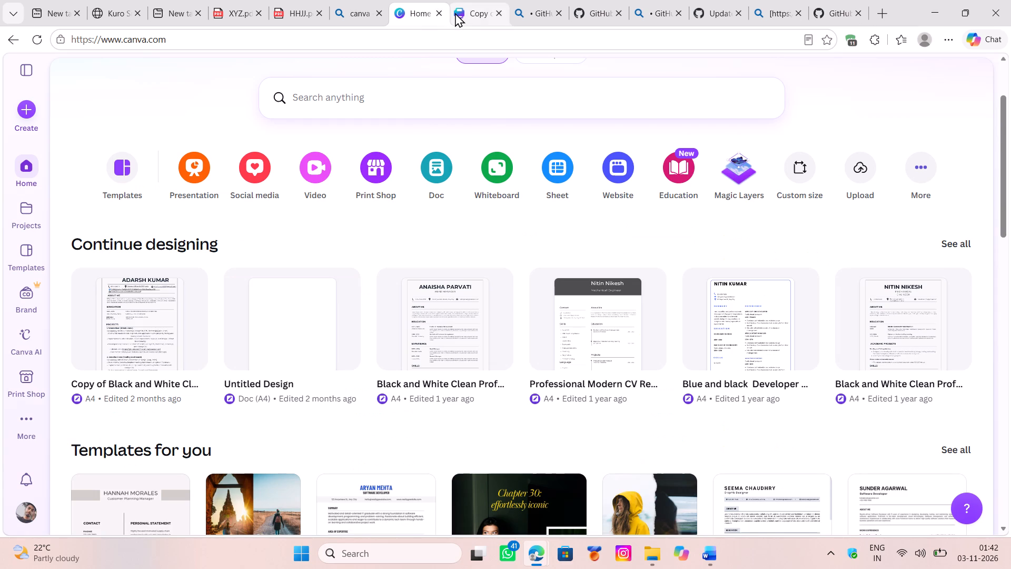
left_click(527, 6)
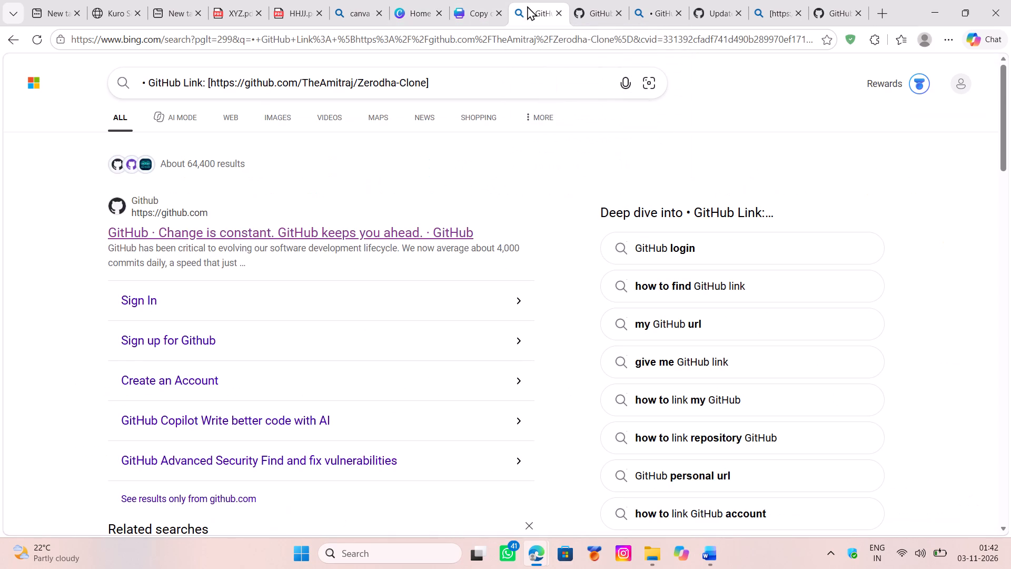
left_click(597, 6)
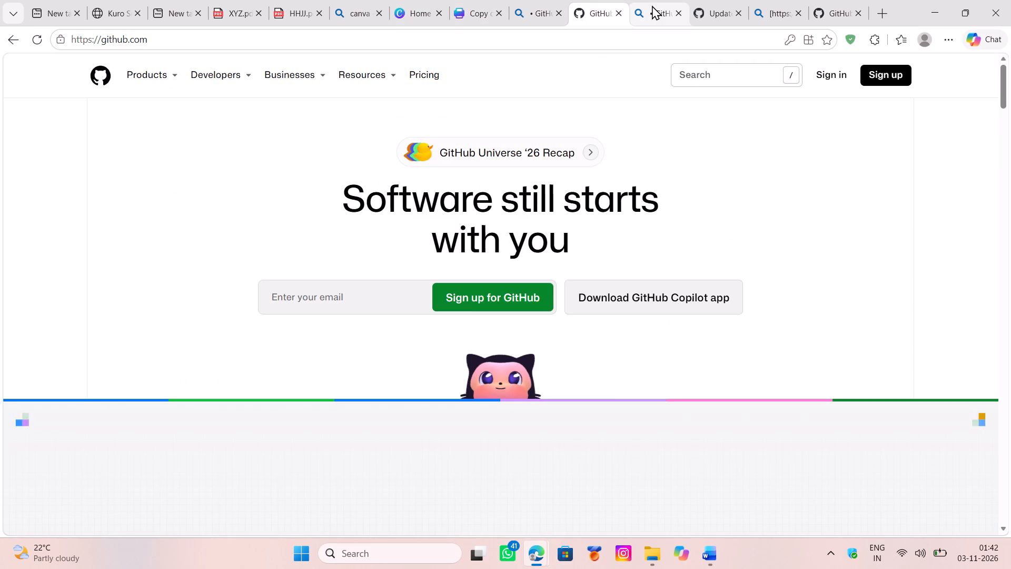
left_click(781, 5)
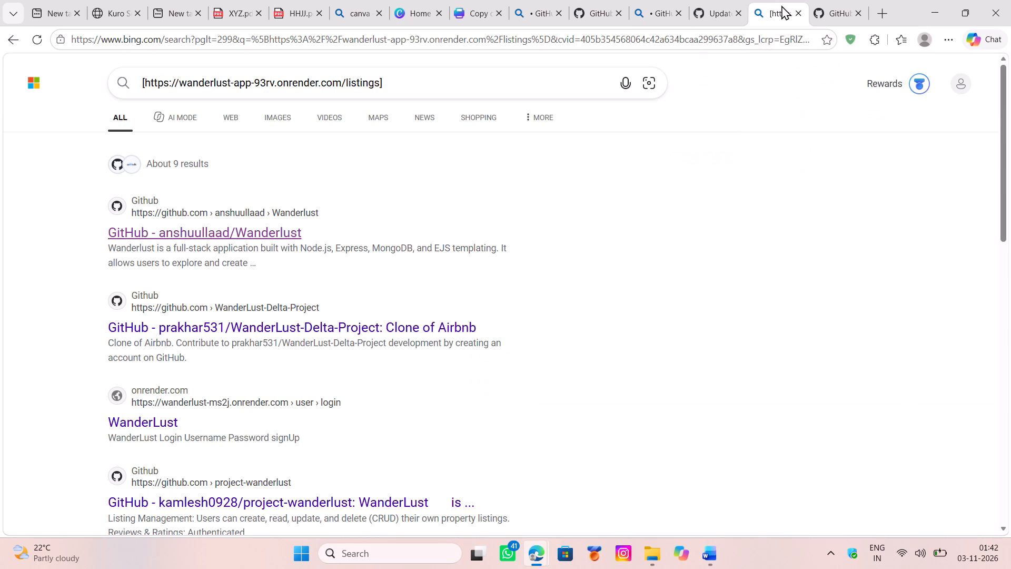
left_click(11, 39)
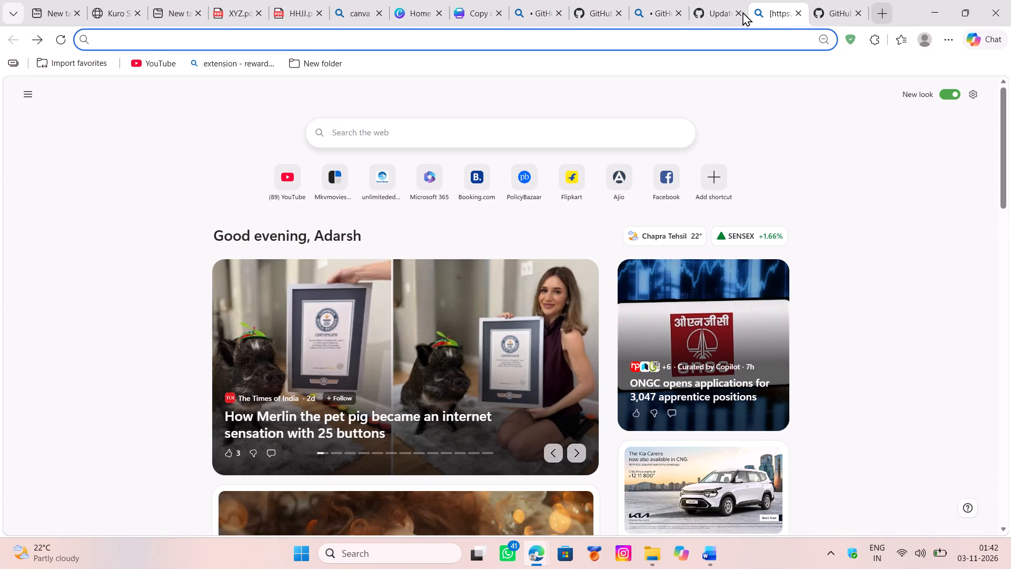
left_click(712, 11)
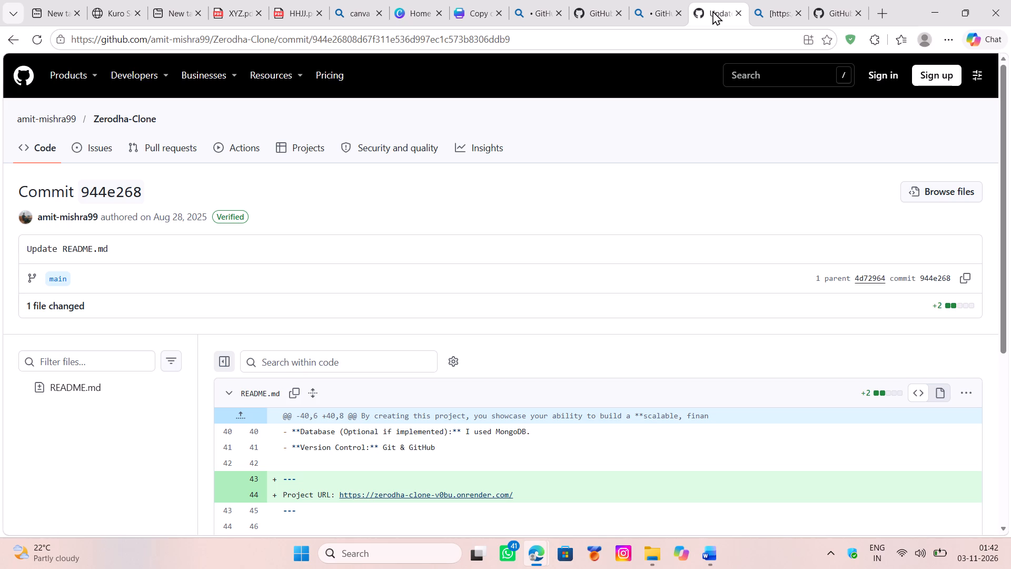
left_click(14, 35)
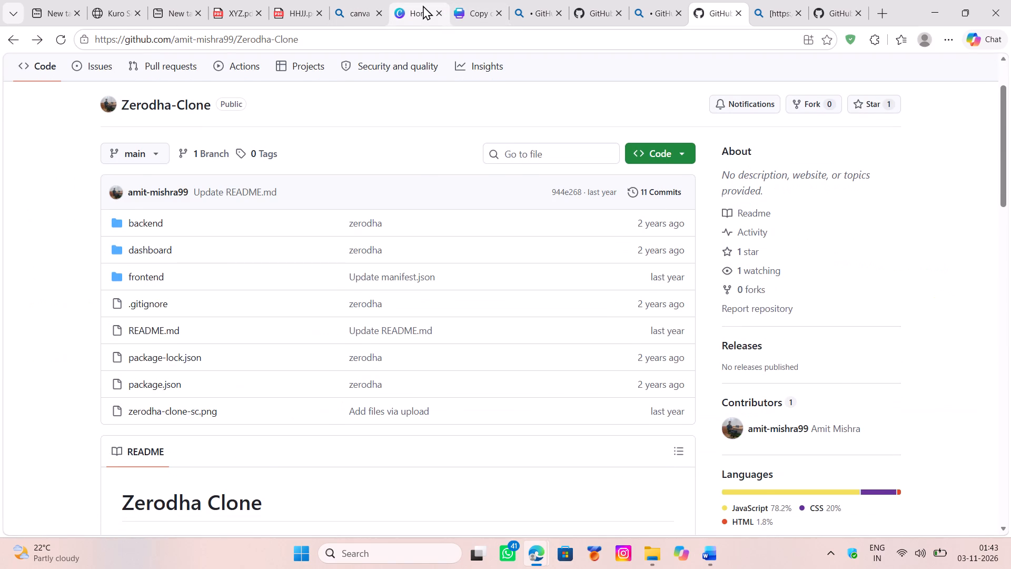
Return to the Canva resume design and review its Projects section, from Wanderlust to Zerodha Clone.
left_click(423, 5)
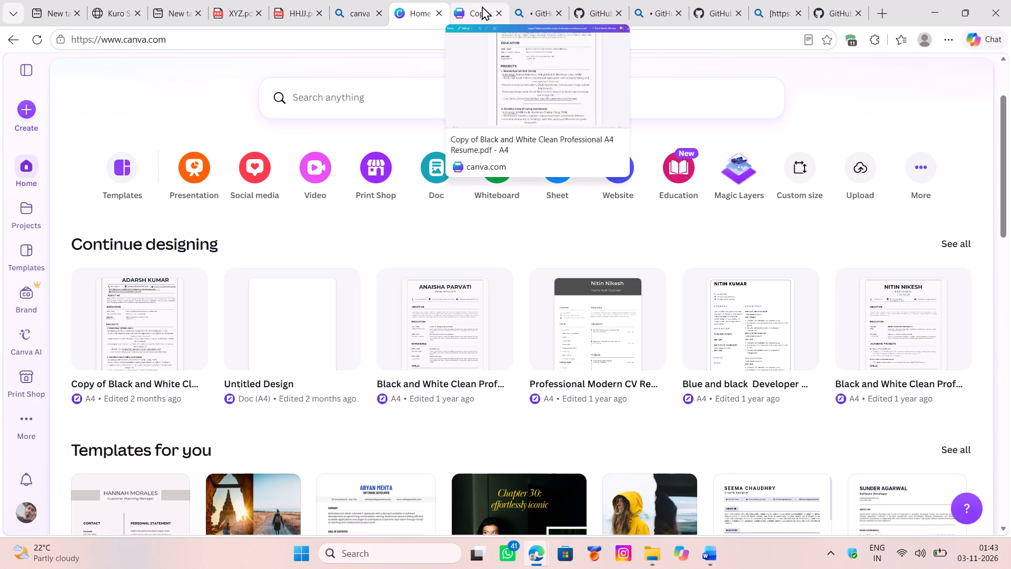
left_click(482, 6)
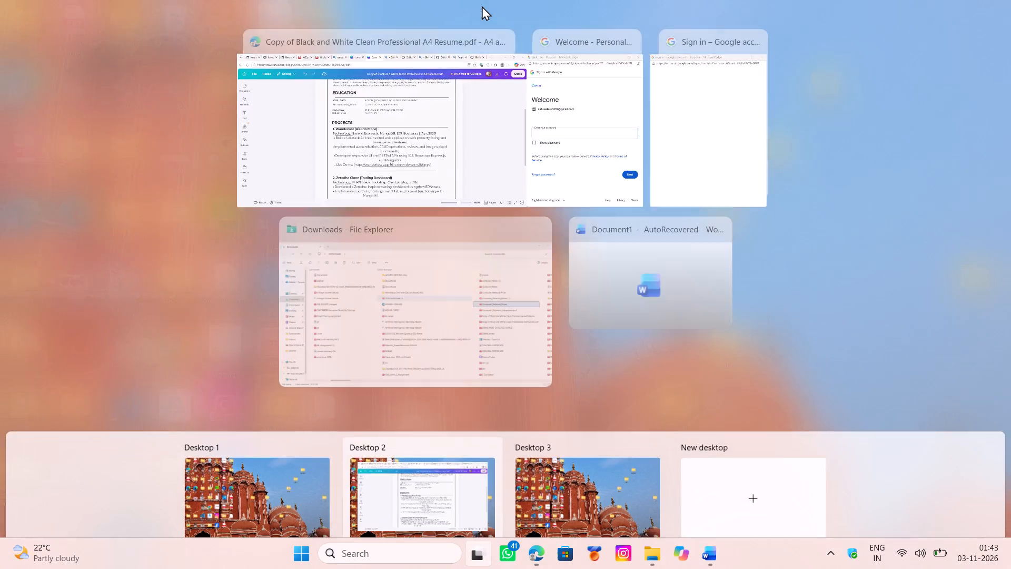
left_click(440, 69)
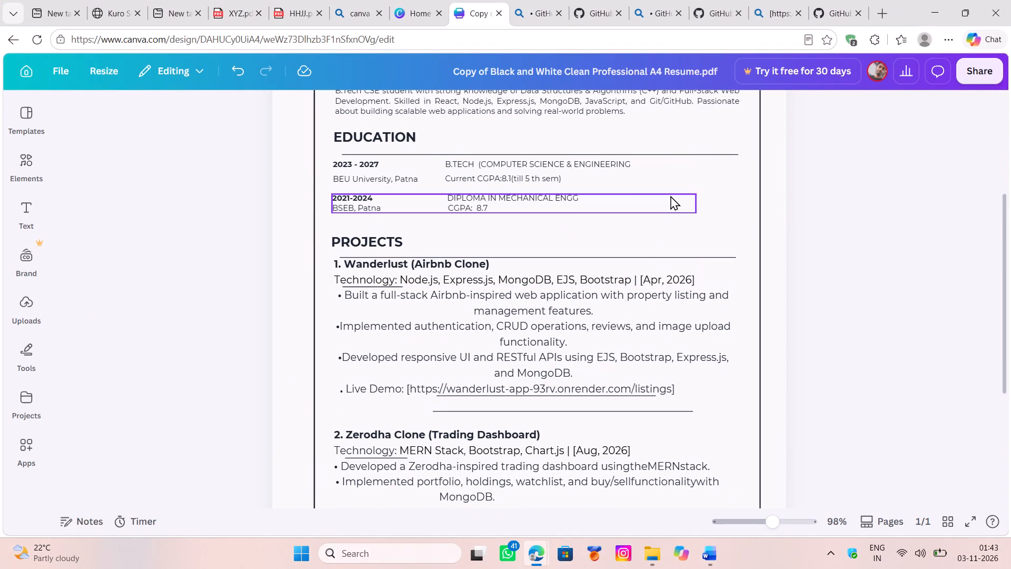
left_click(867, 279)
scroll(867, 279, "down", 1)
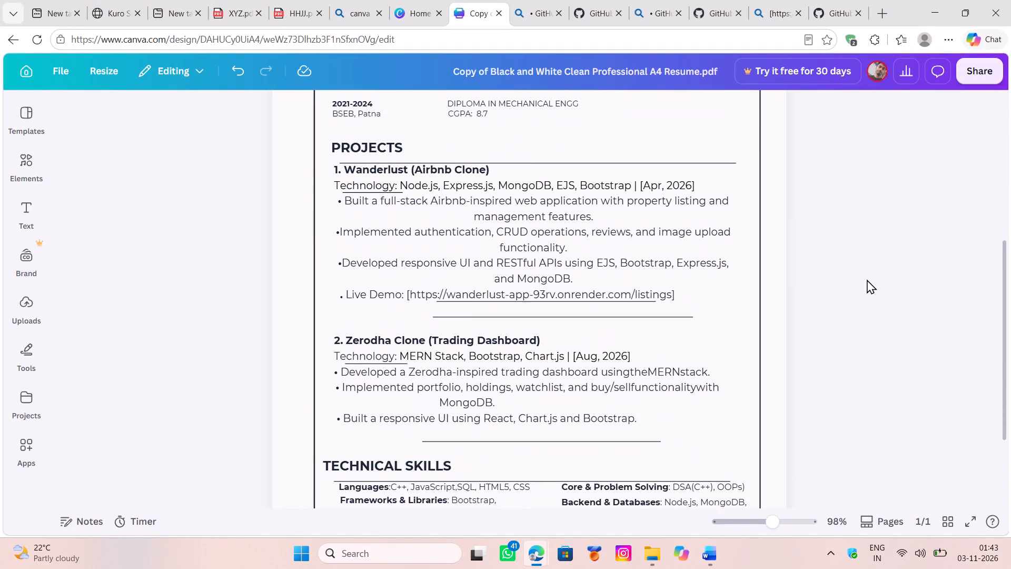
scroll(867, 279, "down", 3)
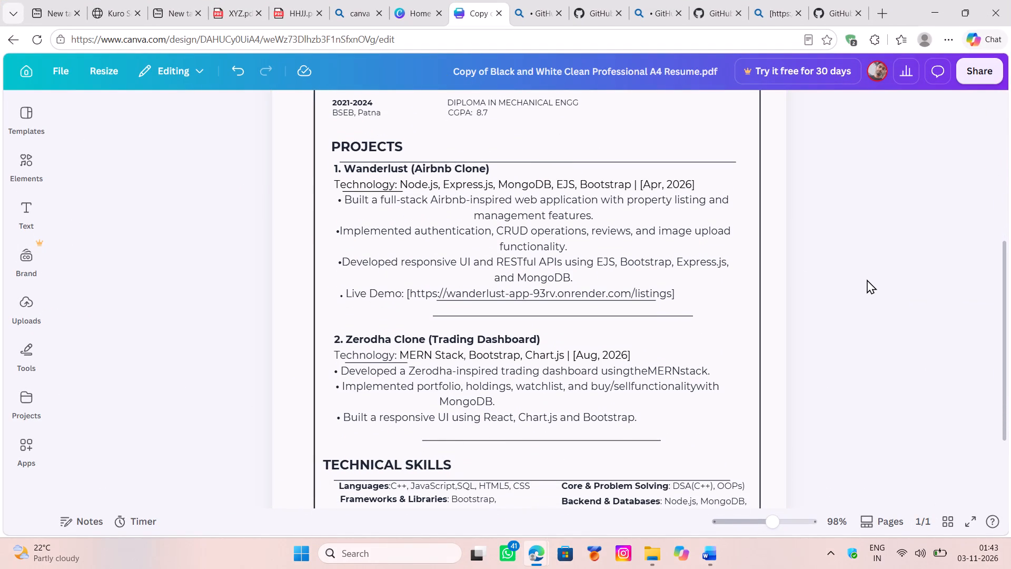
scroll(867, 279, "down", 2)
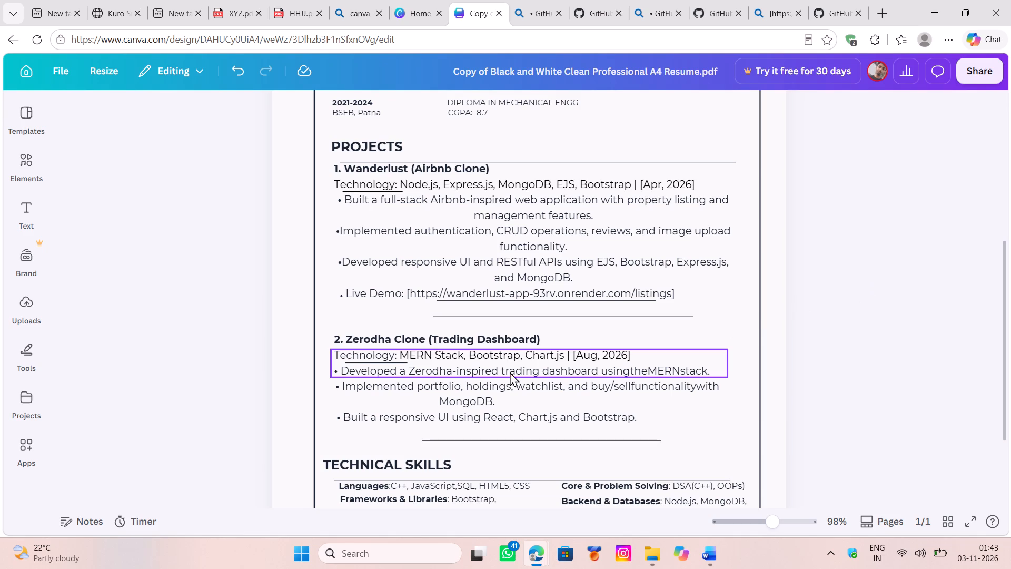
Shift the Zerodha Clone text block with the Technology line and first bullet slightly down, keeping its left alignment.
left_click(406, 352)
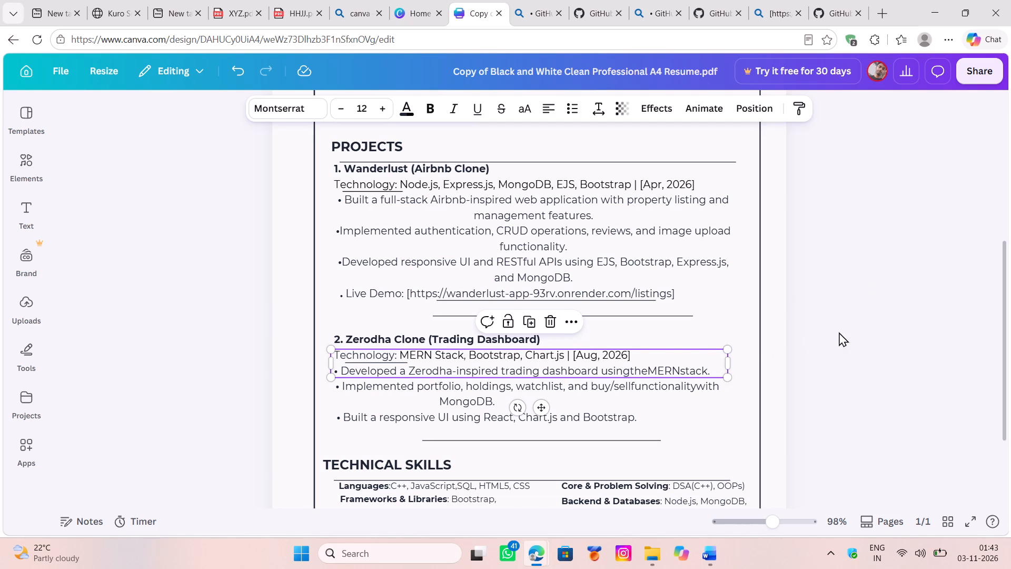
left_click(491, 359)
key("Right")
key("Right")
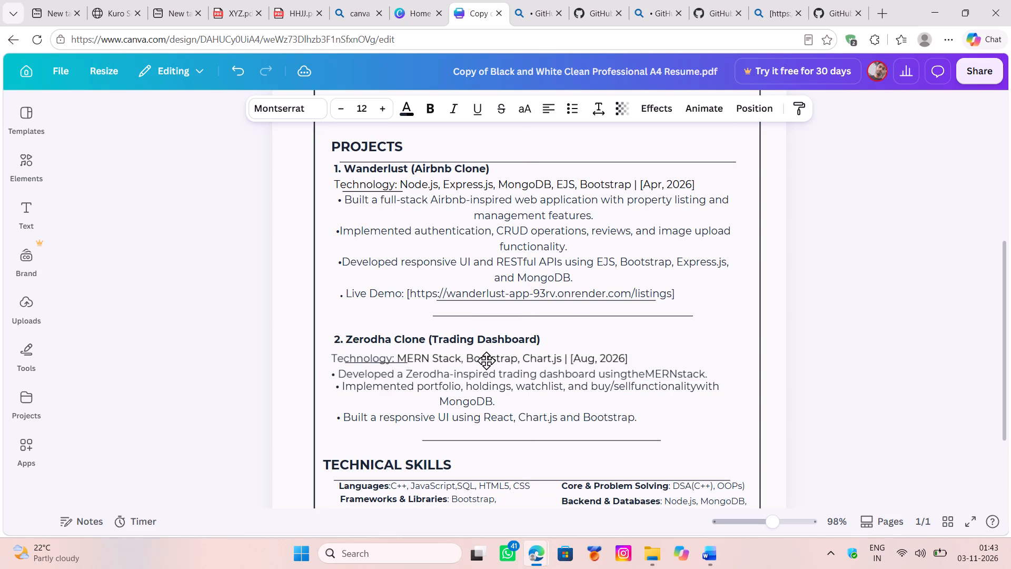
key("Right")
key("Right")
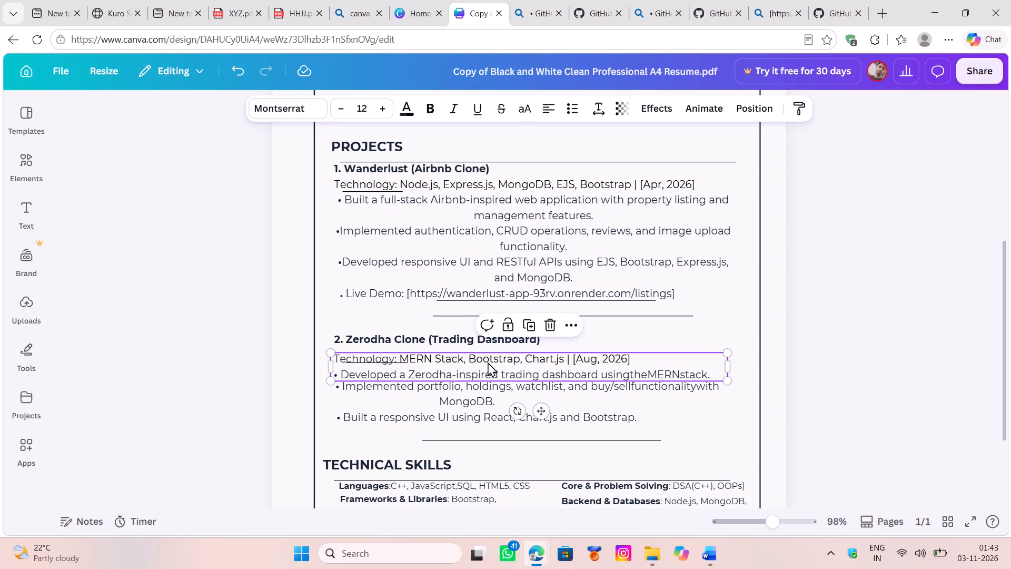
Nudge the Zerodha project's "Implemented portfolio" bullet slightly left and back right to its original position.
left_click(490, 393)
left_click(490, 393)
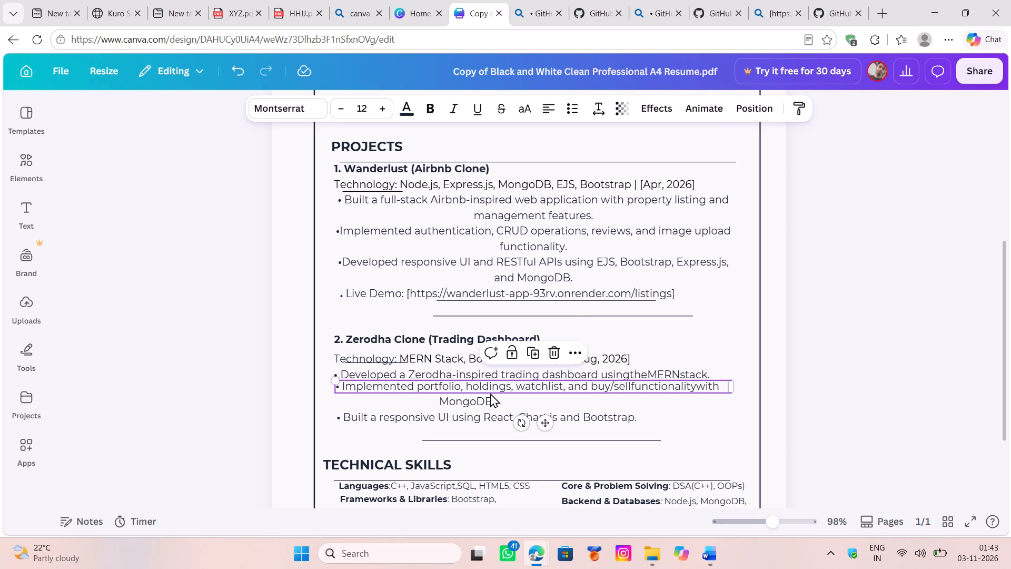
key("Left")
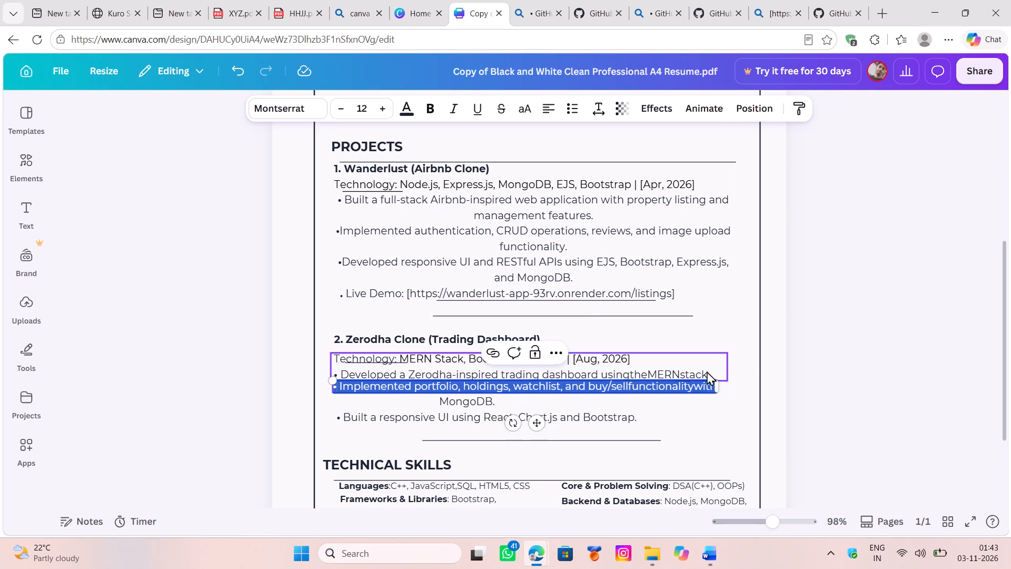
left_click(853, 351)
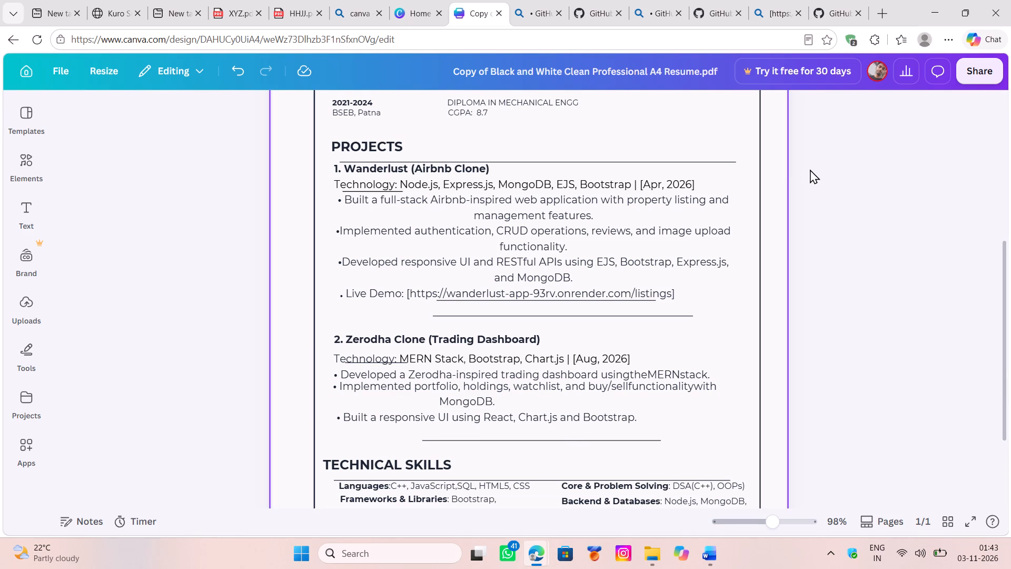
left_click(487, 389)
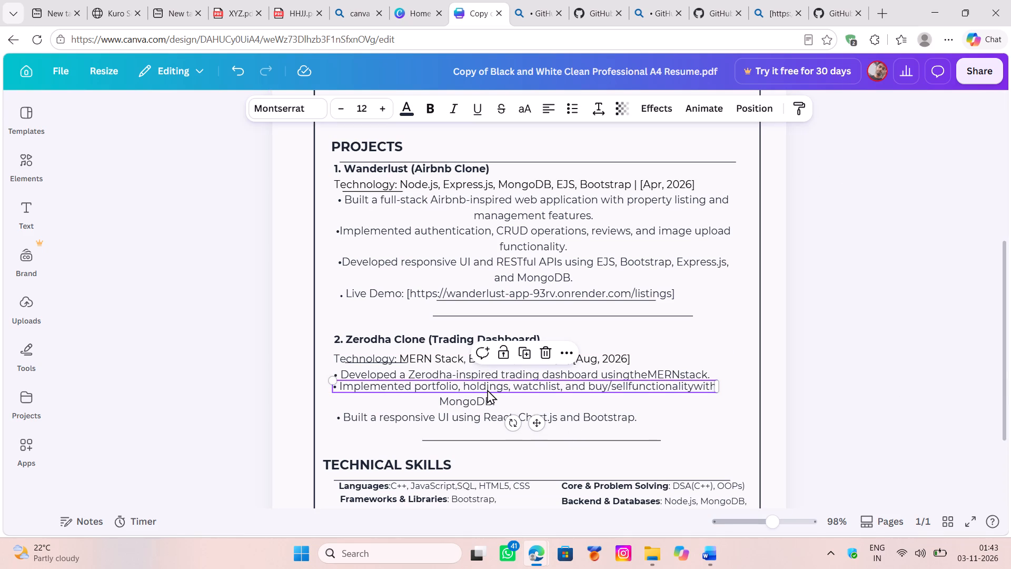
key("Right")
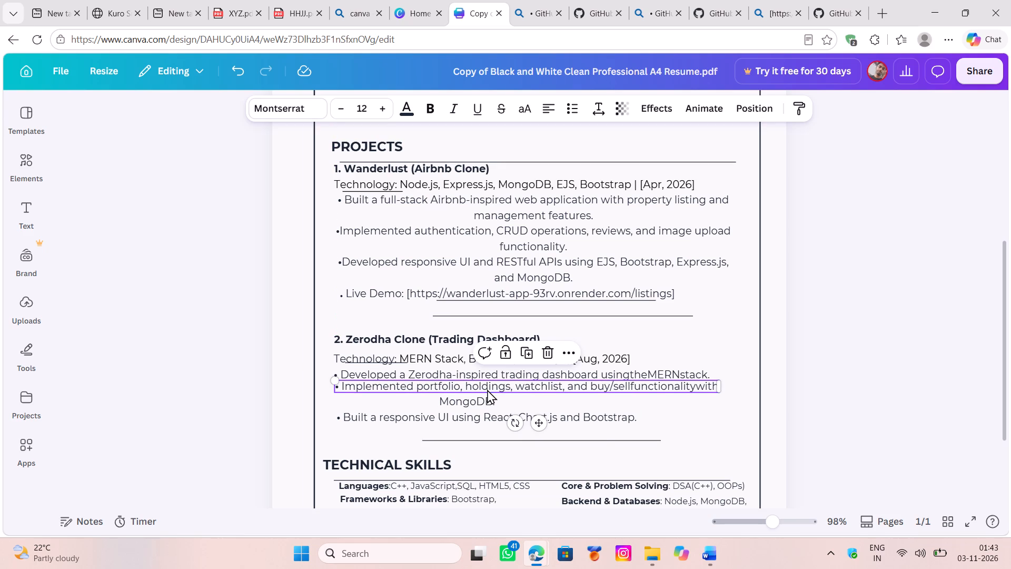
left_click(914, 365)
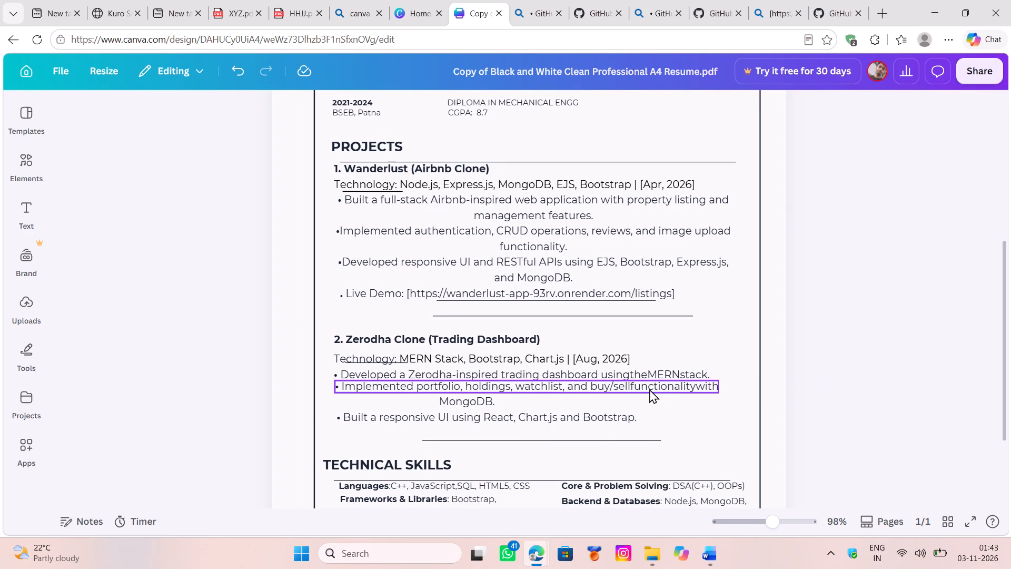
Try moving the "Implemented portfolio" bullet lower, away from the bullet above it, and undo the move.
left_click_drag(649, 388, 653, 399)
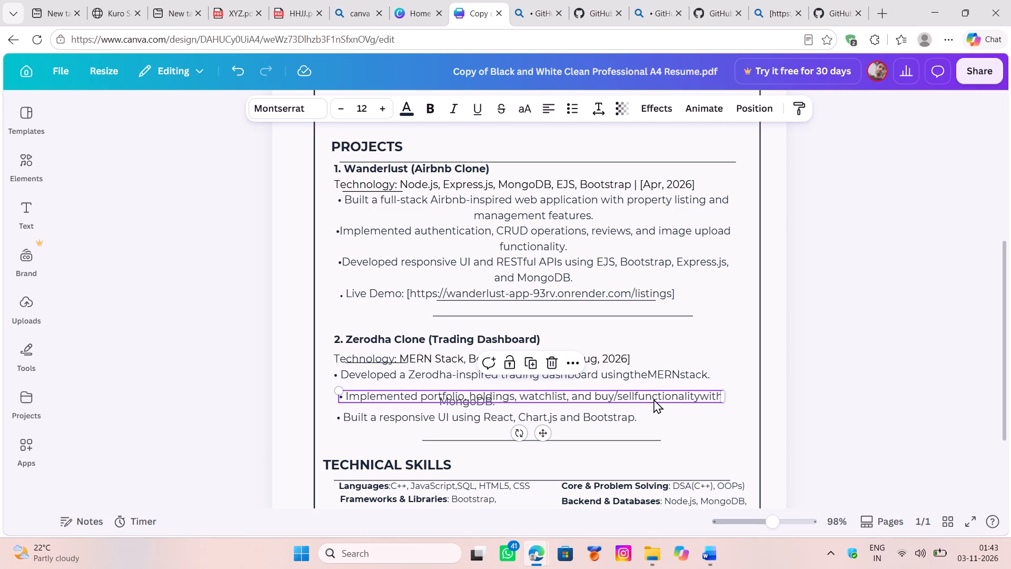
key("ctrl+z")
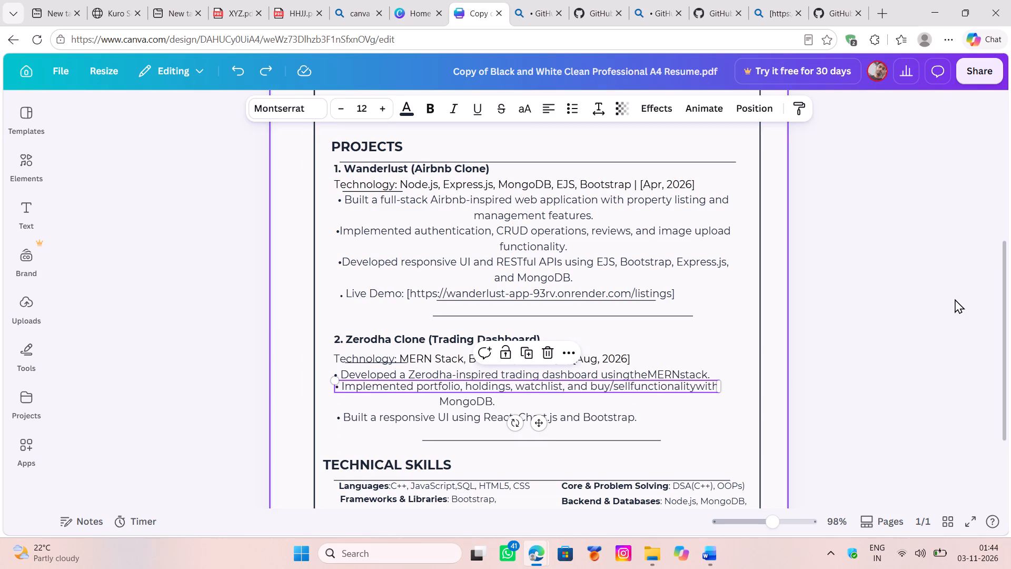
Review the rest of the resume through Technical Skills and Certifications to the end of the page.
left_click(955, 299)
scroll(677, 394, "down", 2)
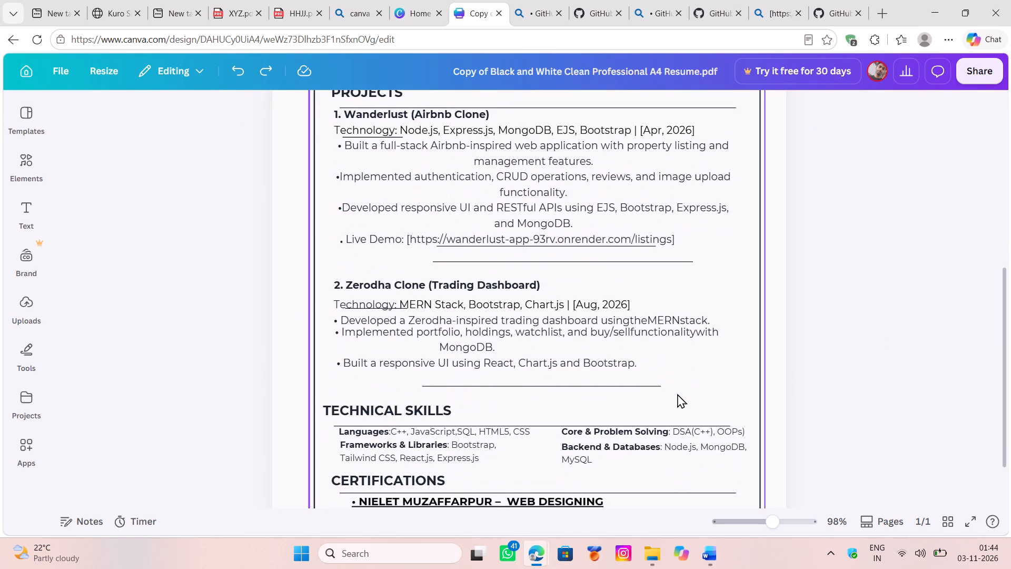
scroll(677, 394, "down", 1)
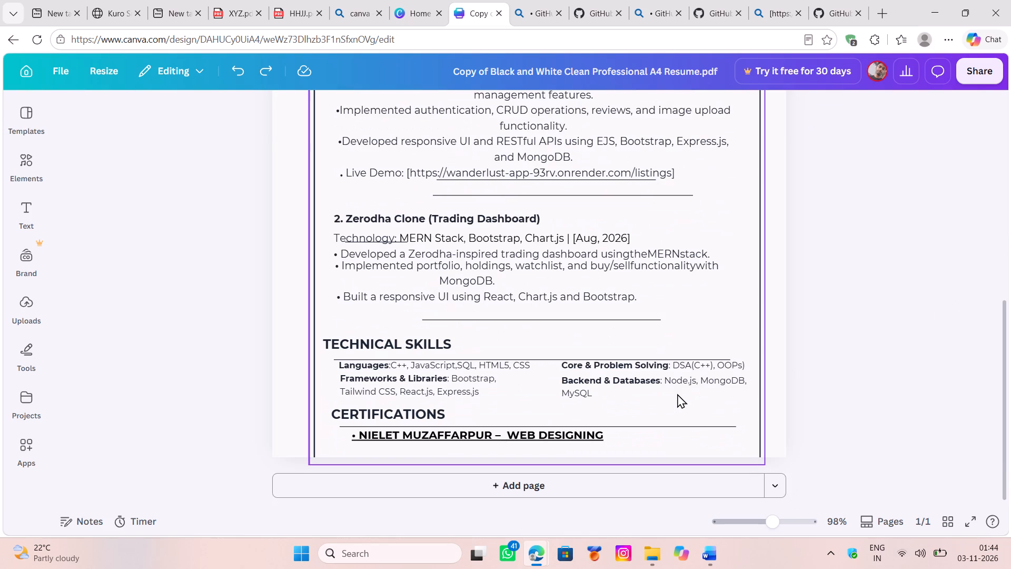
scroll(677, 394, "down", 1)
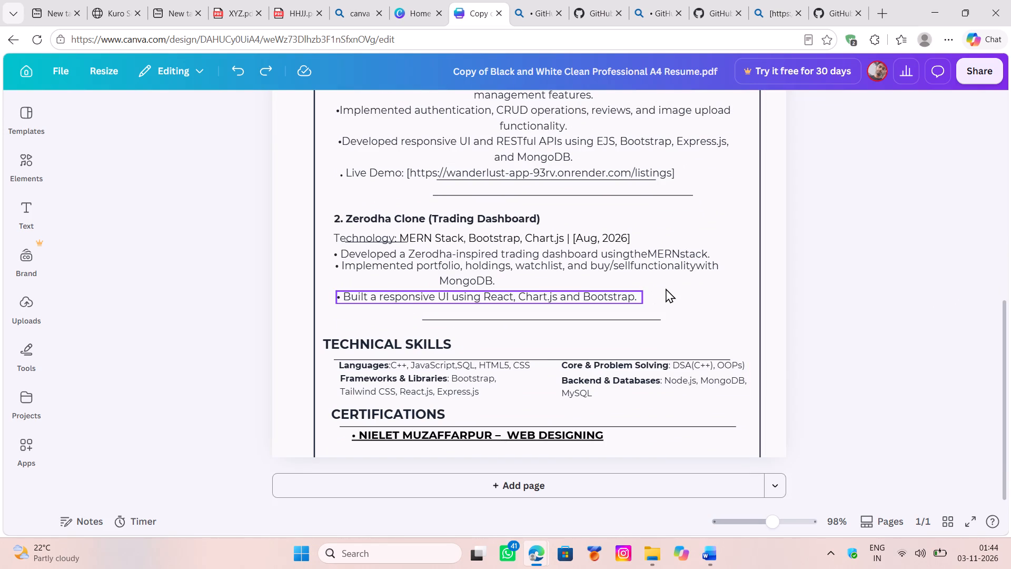
scroll(667, 288, "down", 1)
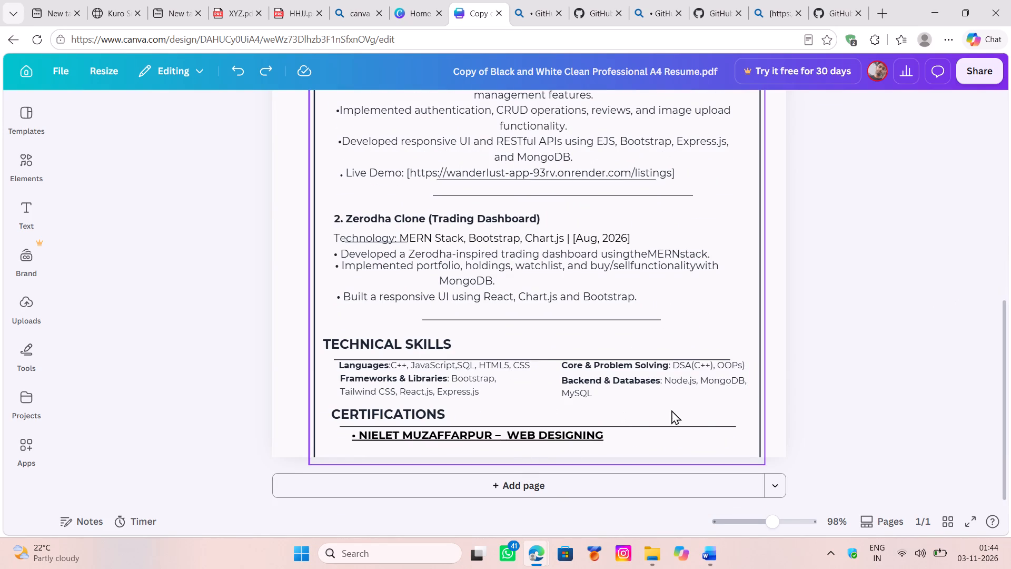
left_click(754, 439)
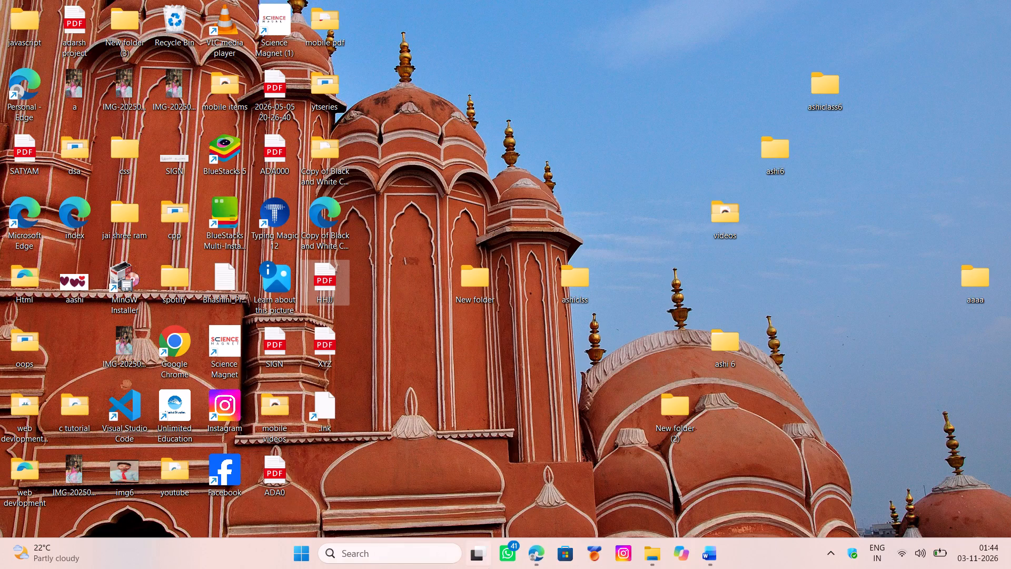
Open the XYZ PDF from the desktop and examine its Projects section and the sections below it.
double_click(307, 330)
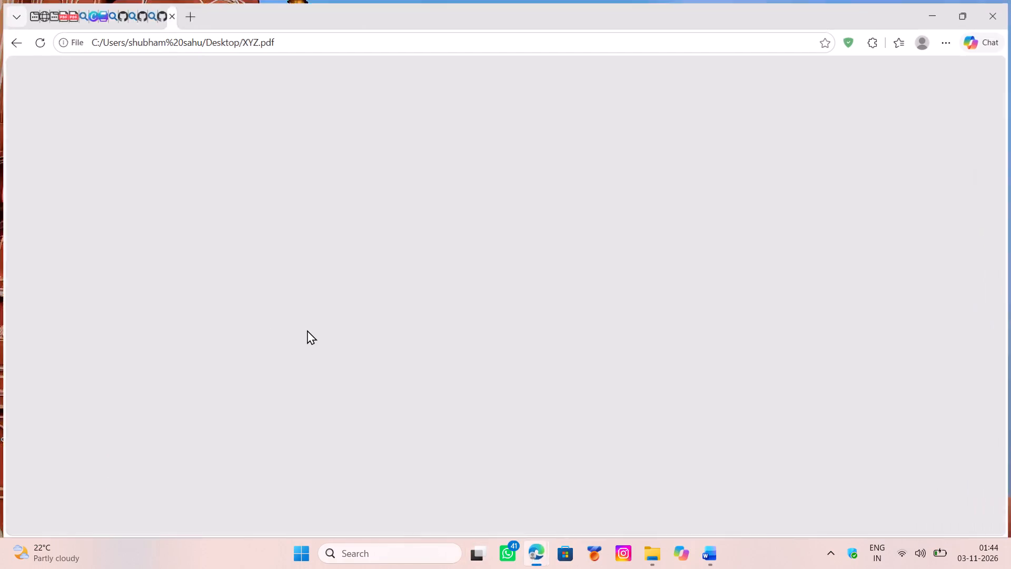
scroll(487, 284, "down", 1)
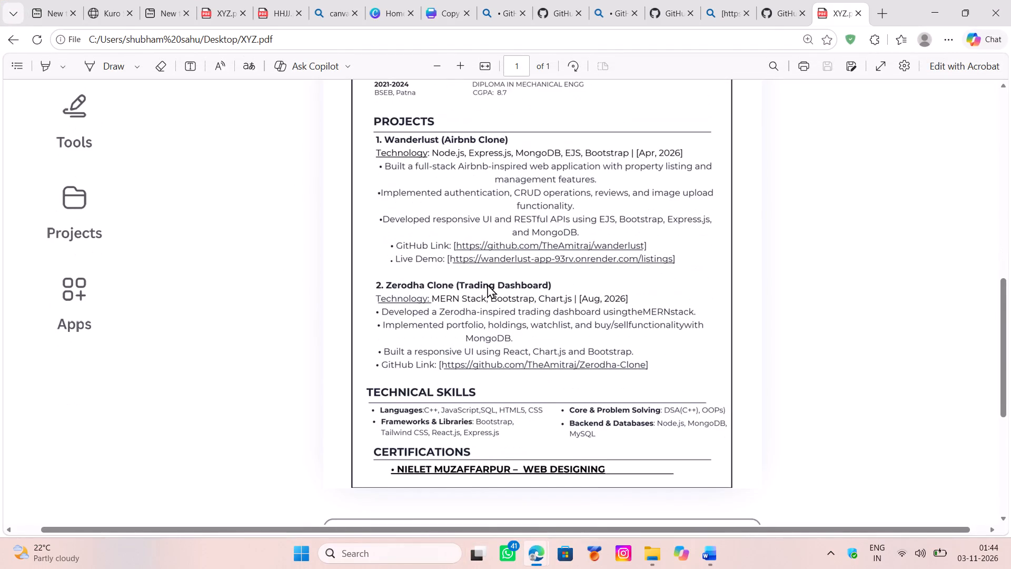
scroll(487, 284, "down", 1)
scroll(487, 284, "up", 2)
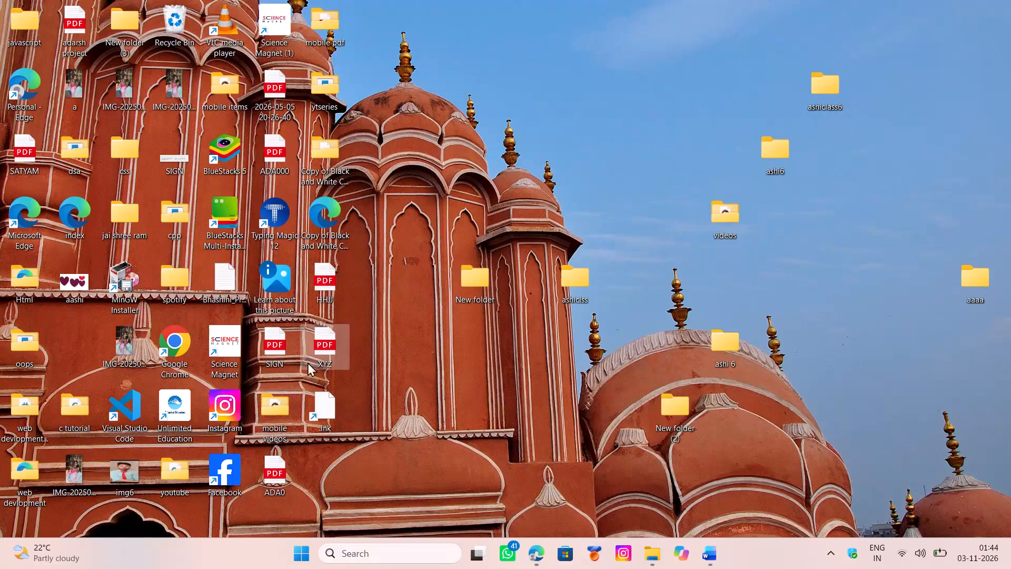
Open the HHJJ PDF from the desktop and examine the project entries and their links.
double_click(321, 288)
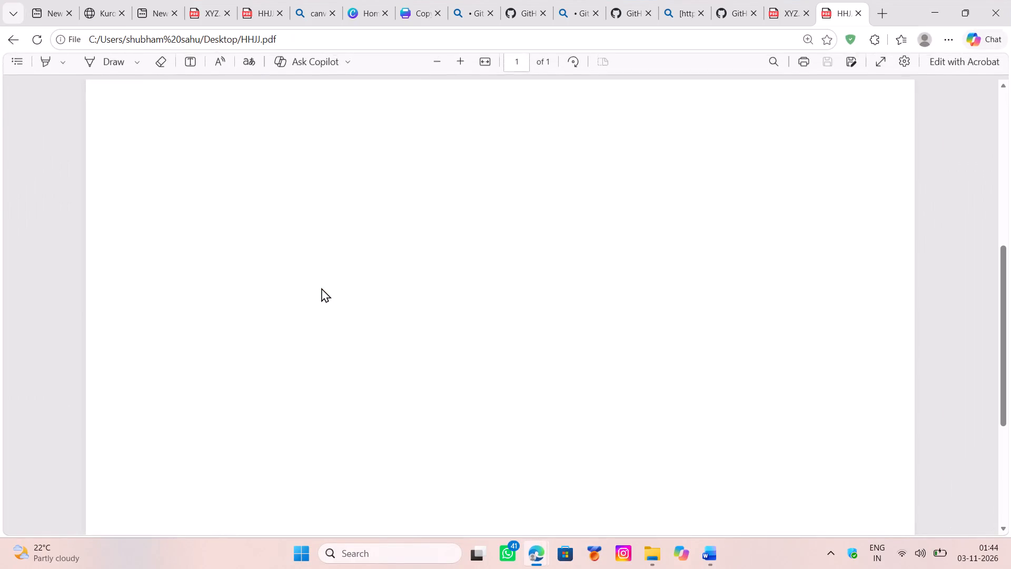
scroll(405, 364, "down", 5)
scroll(405, 364, "up", 3)
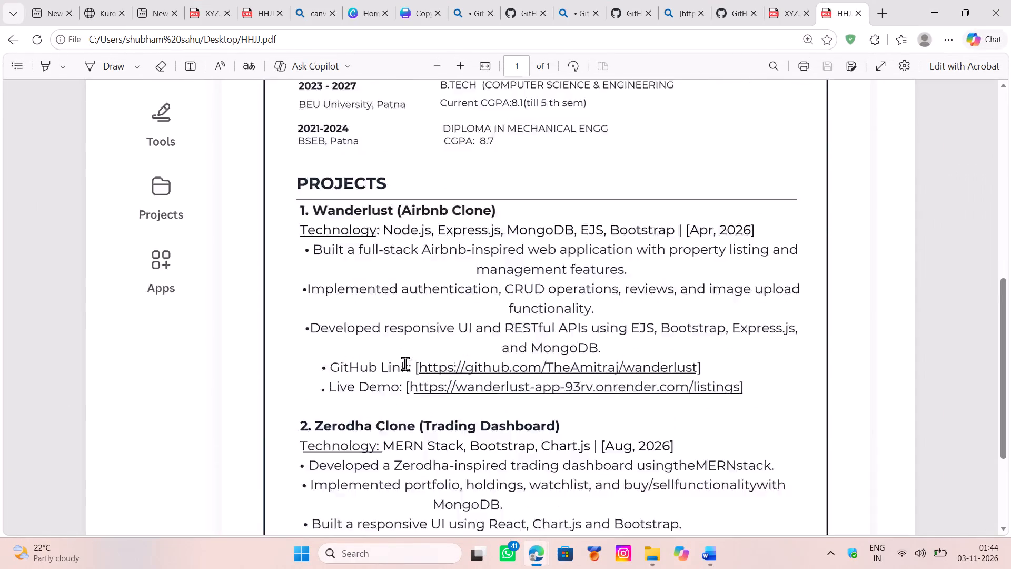
scroll(405, 364, "up", 1)
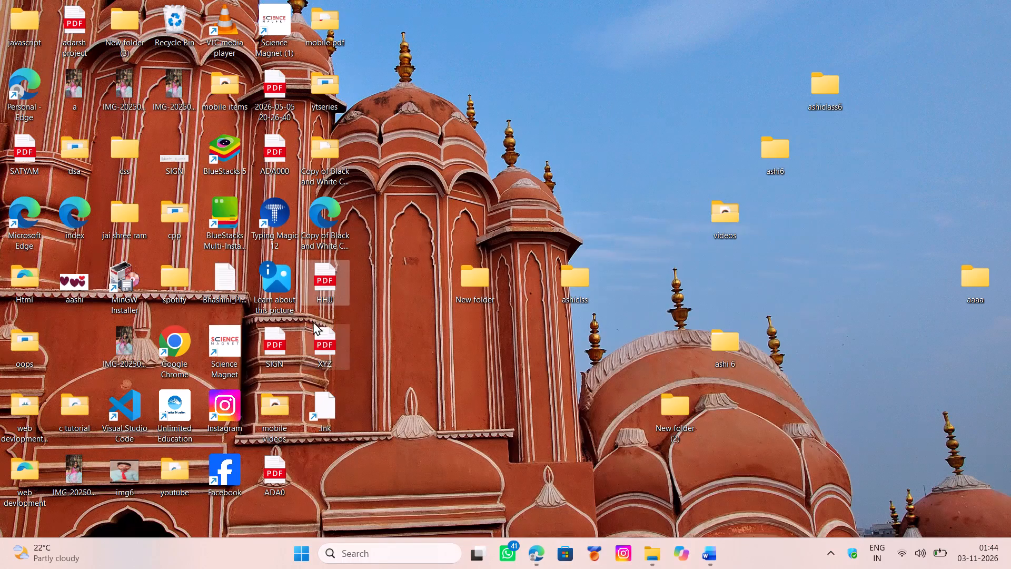
Delete the HHJJ PDF from the desktop.
right_click(319, 286)
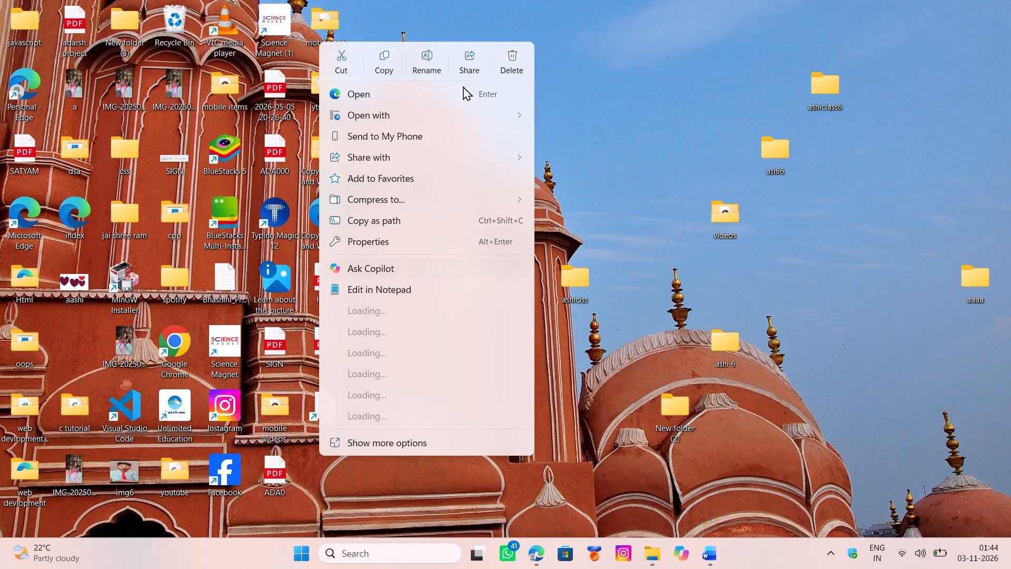
left_click(516, 65)
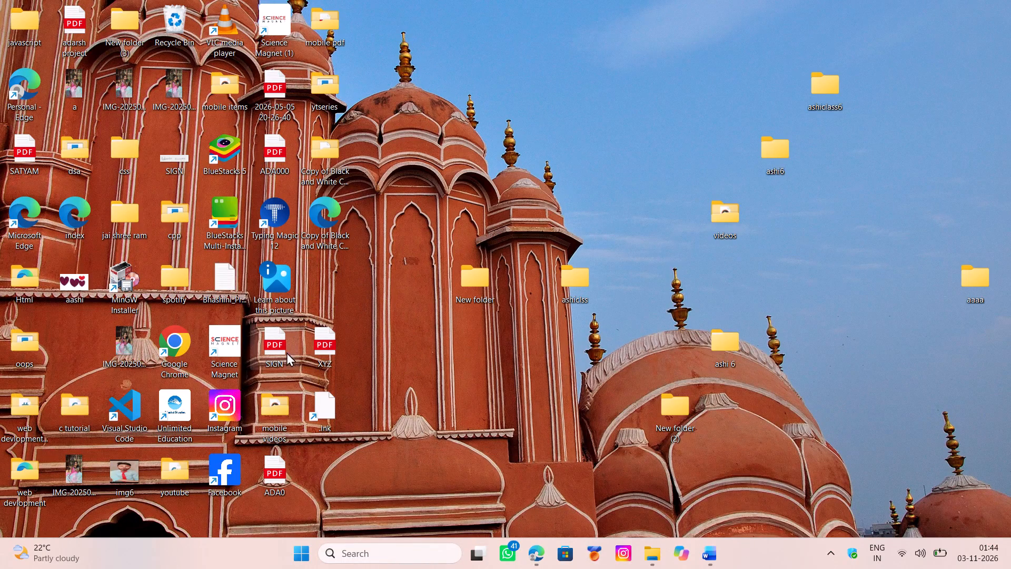
Open the ADA0 PDF from the desktop and examine the resume's project entries and GitHub links.
double_click(273, 476)
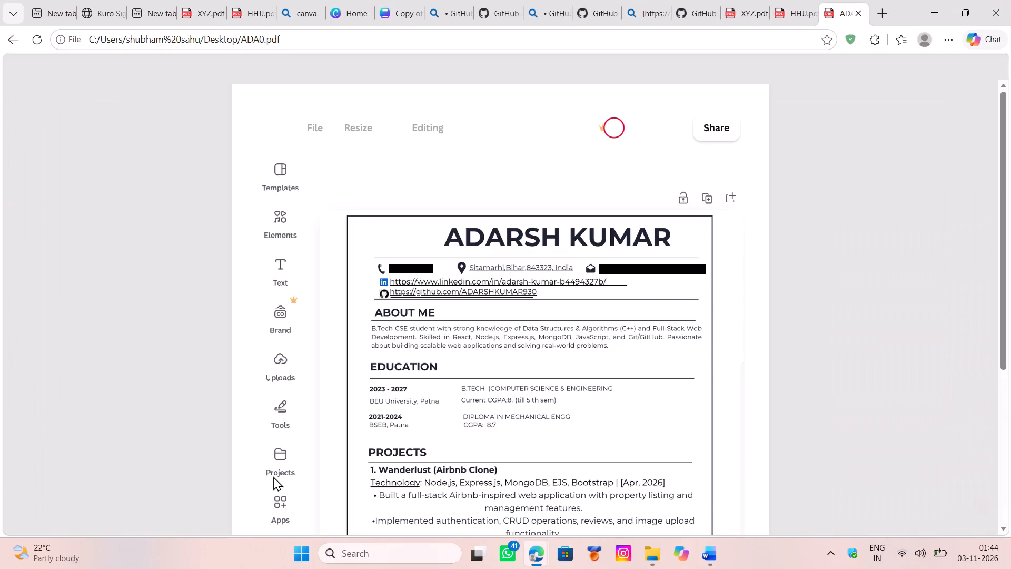
scroll(462, 351, "down", 1)
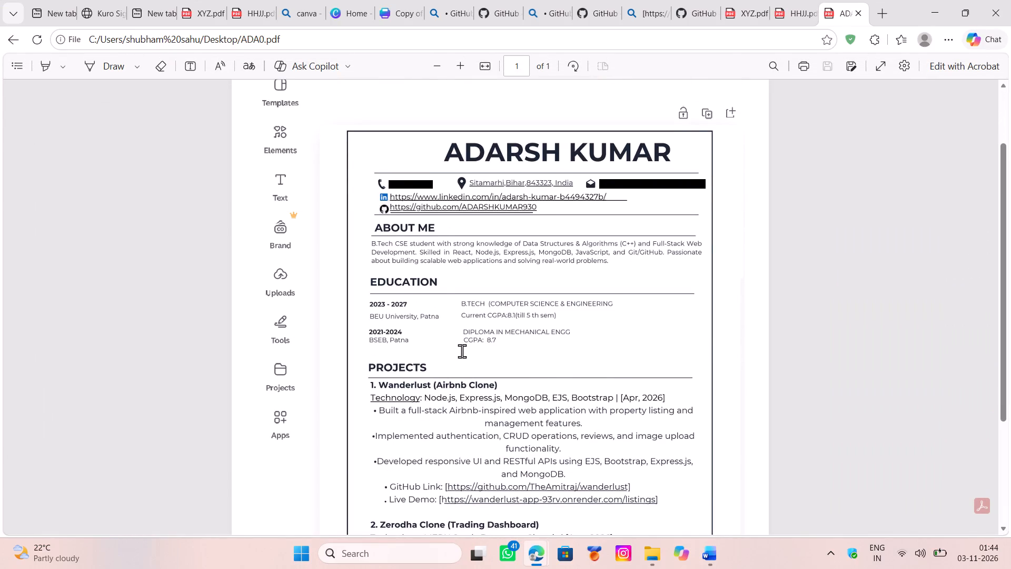
scroll(462, 351, "down", 2)
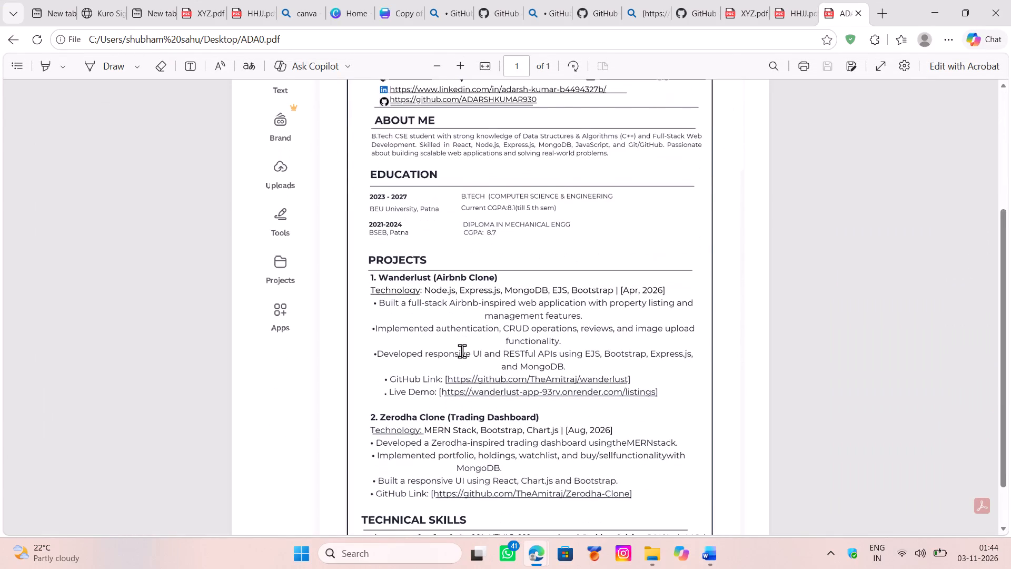
scroll(462, 351, "down", 1)
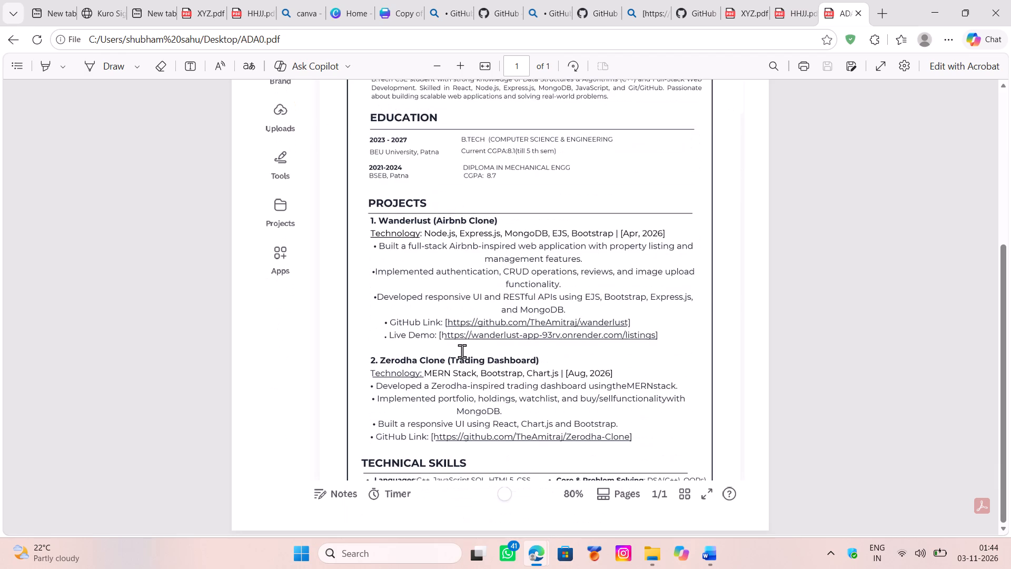
Finish checking the ADA0 PDF, return to the Canva resume design and review it from Certifications up to the header.
scroll(462, 351, "down", 1)
left_click(430, 171)
left_click(395, 8)
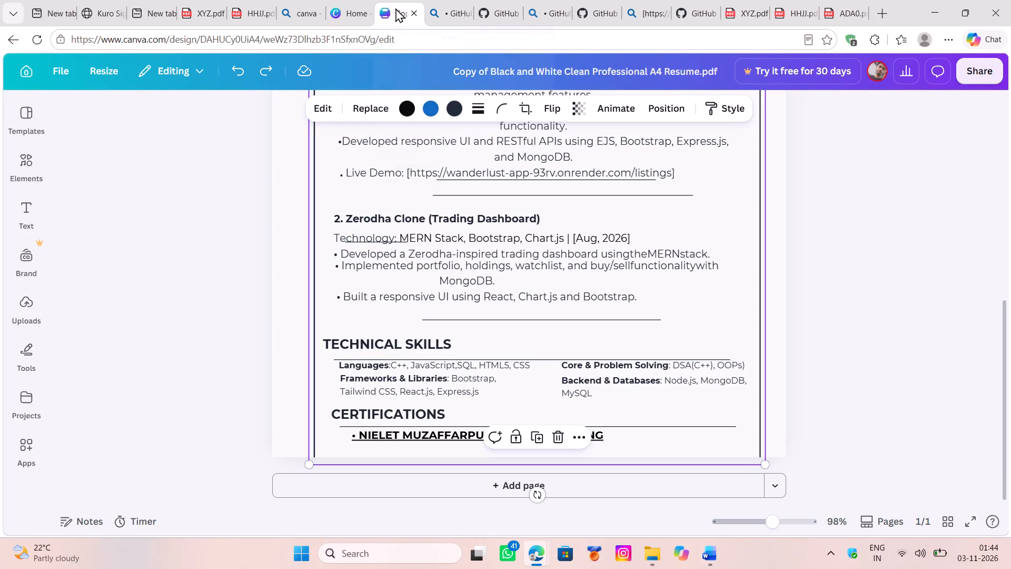
left_click(869, 250)
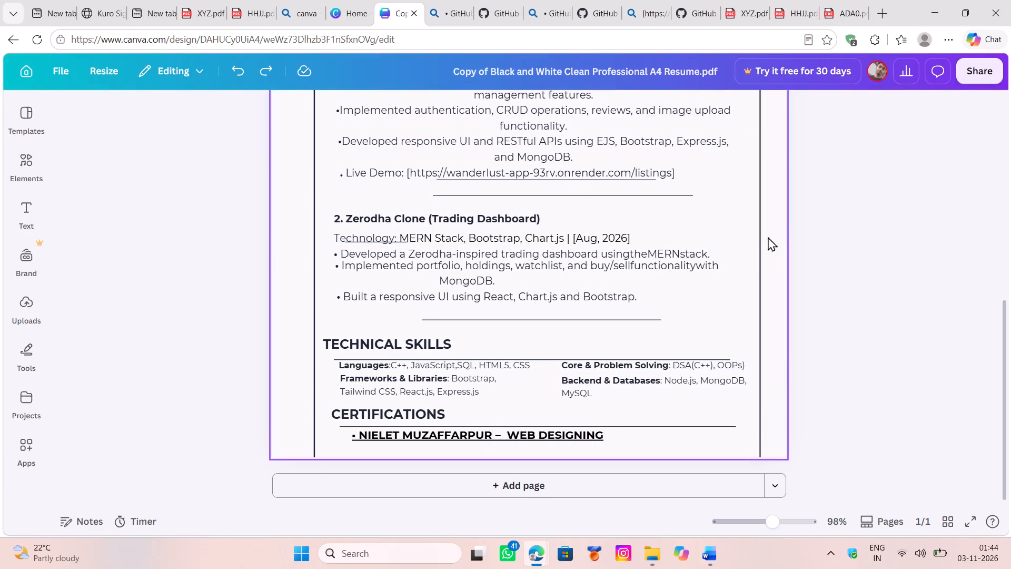
scroll(740, 229, "up", 2)
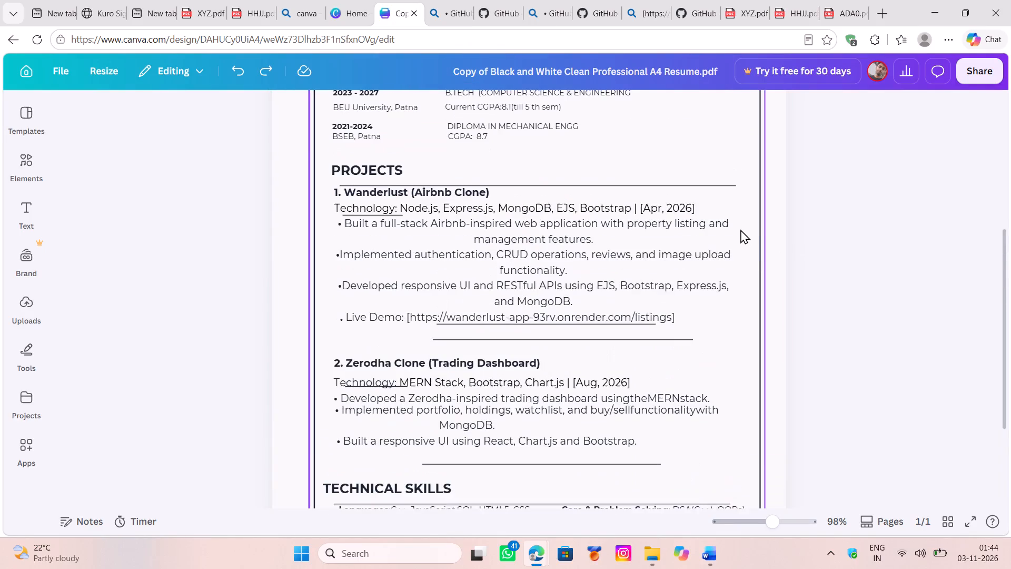
scroll(740, 229, "up", 5)
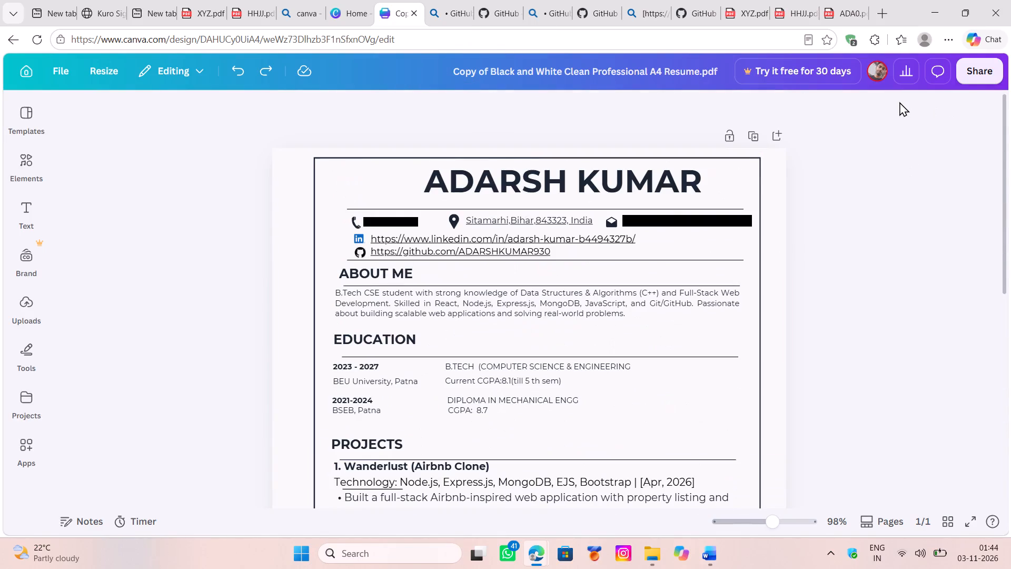
Print the Canva resume page to PDF in the Screenshots folder under the file name adarsh new resume.
right_click(899, 102)
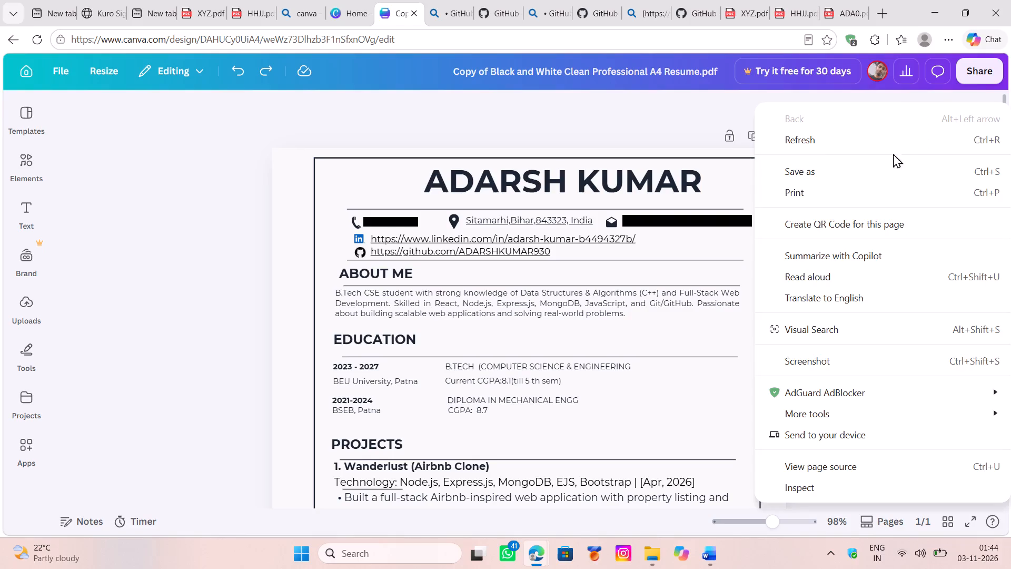
left_click(877, 184)
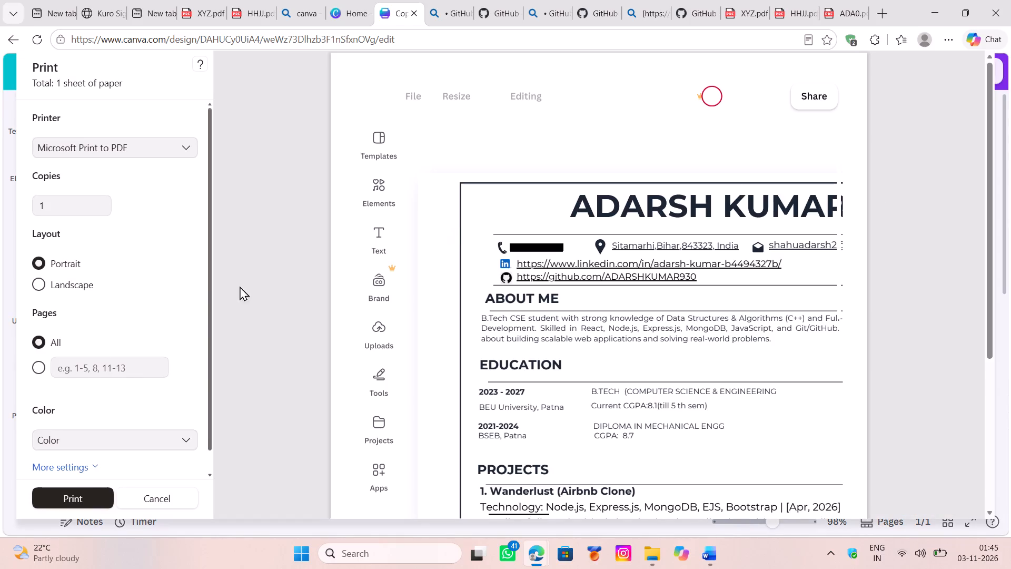
left_click(84, 490)
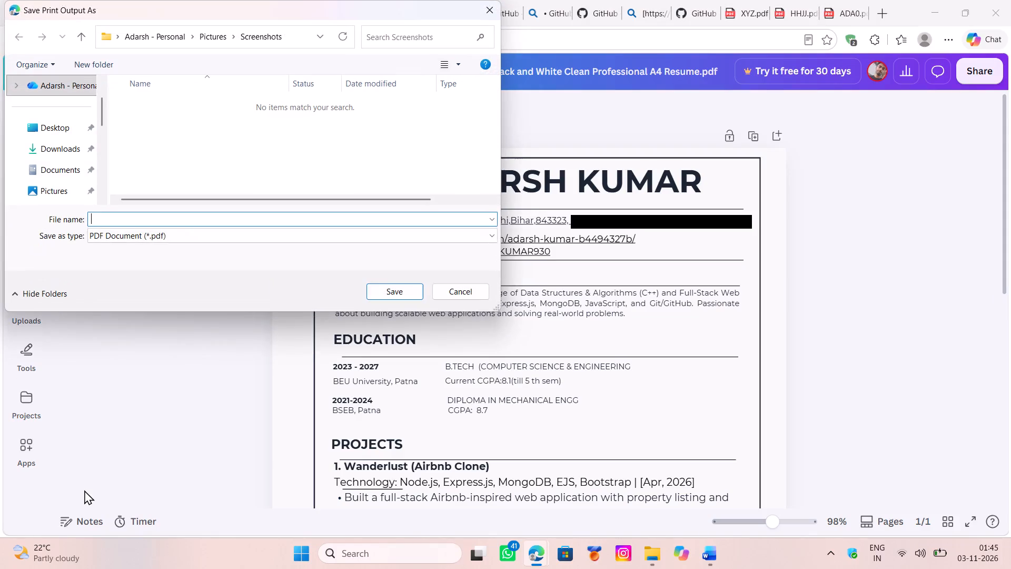
left_click(240, 218)
type("ada")
type("rs")
type("h new resume")
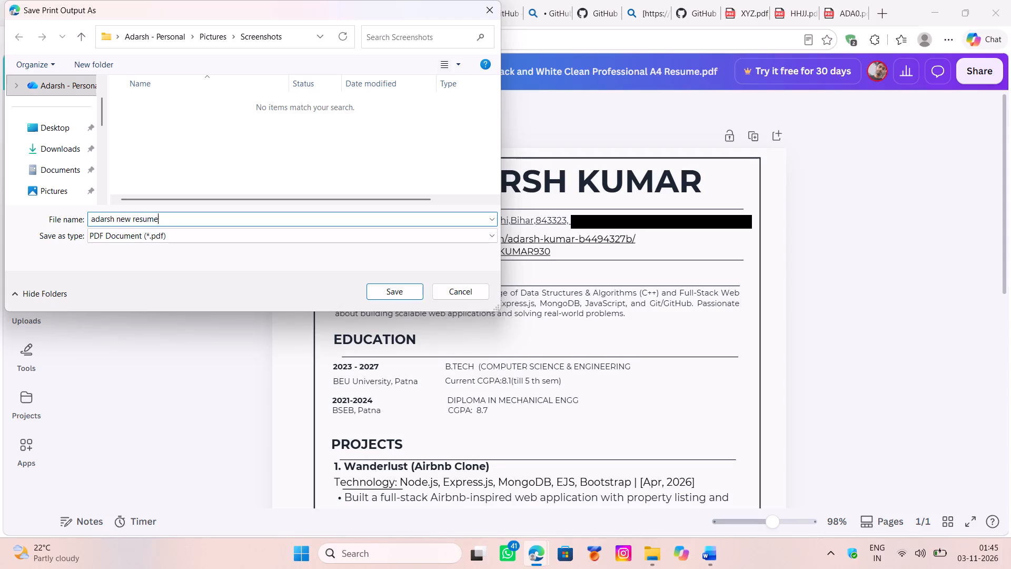
key("Return")
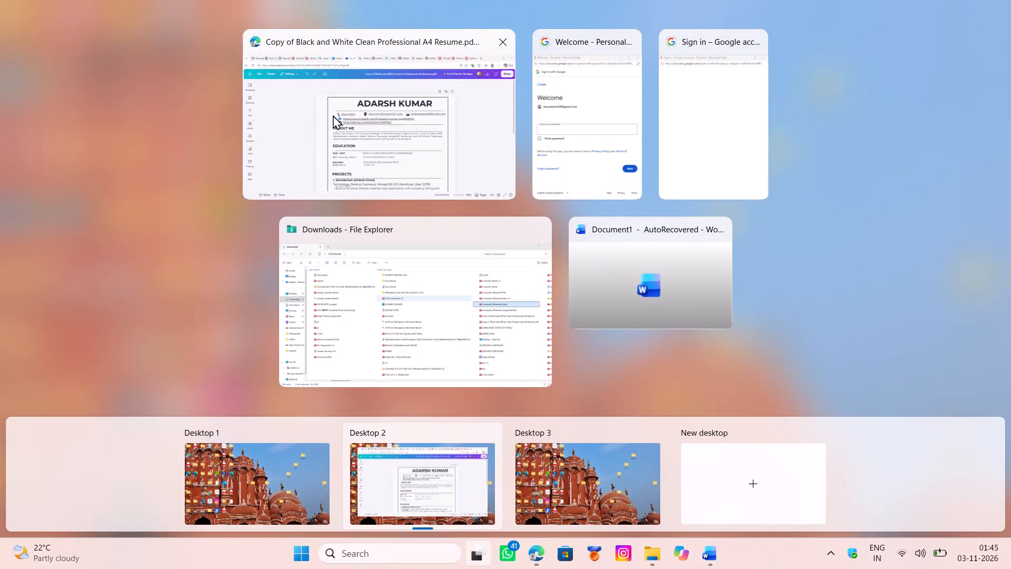
Look for the newly printed resume PDF in the Desktop, Downloads and Documents folders, and return to the Canva design.
left_click(333, 115)
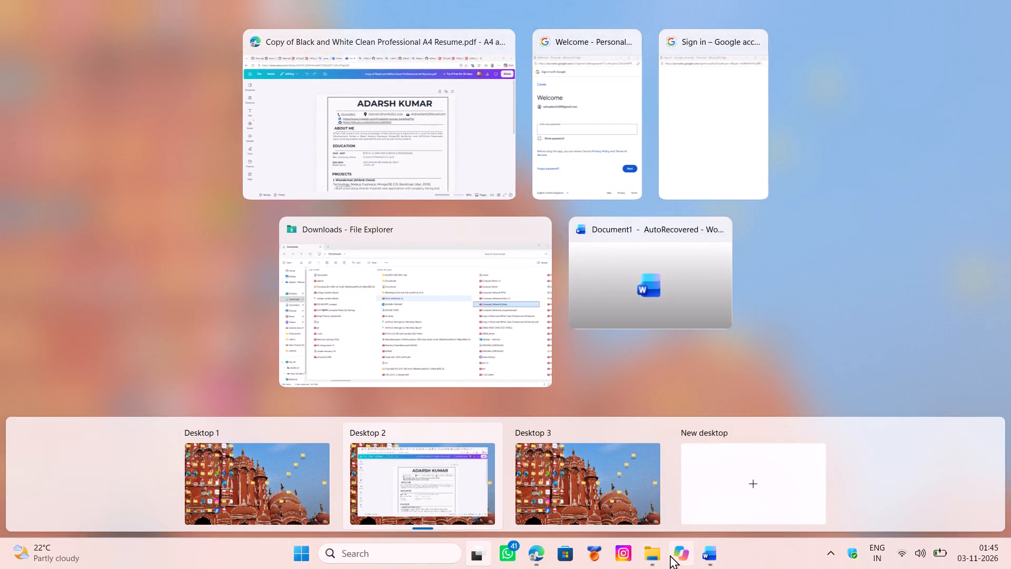
left_click(661, 555)
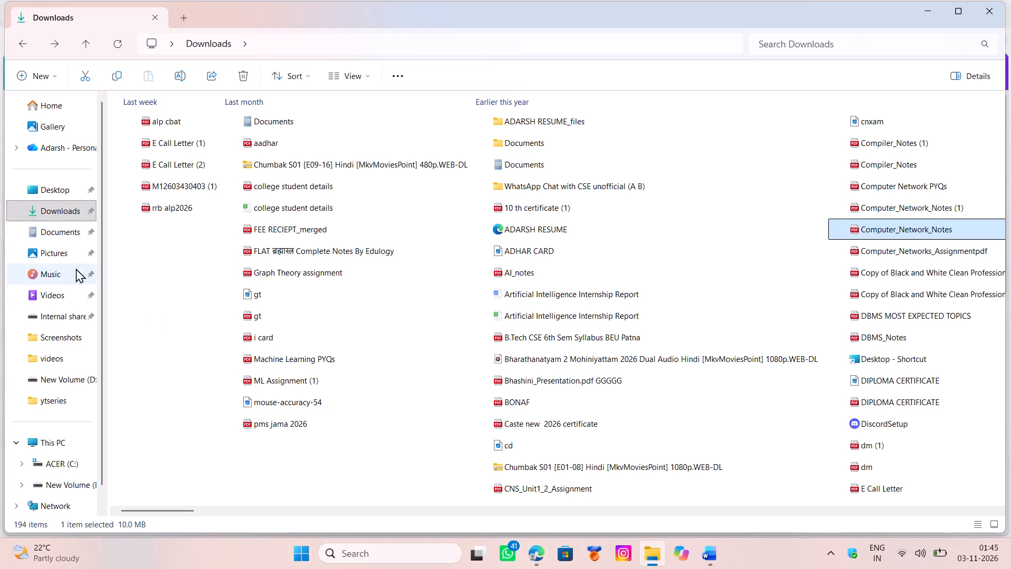
left_click(49, 198)
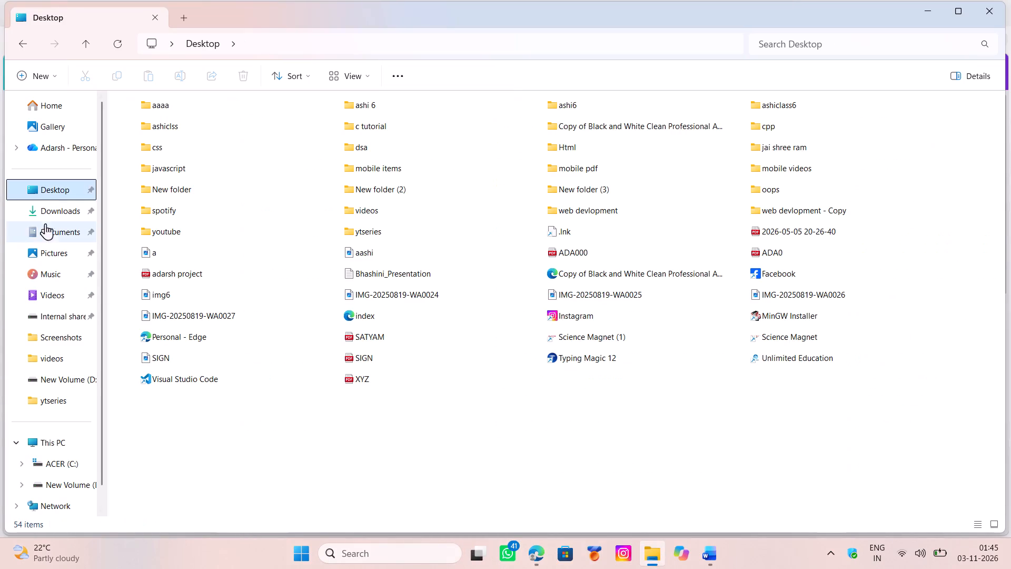
left_click(60, 215)
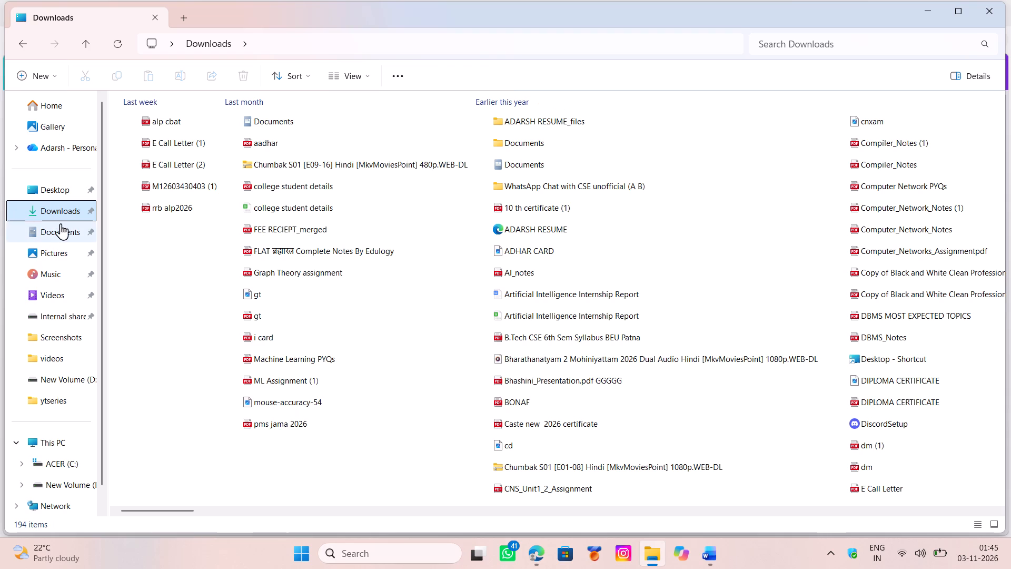
left_click(56, 234)
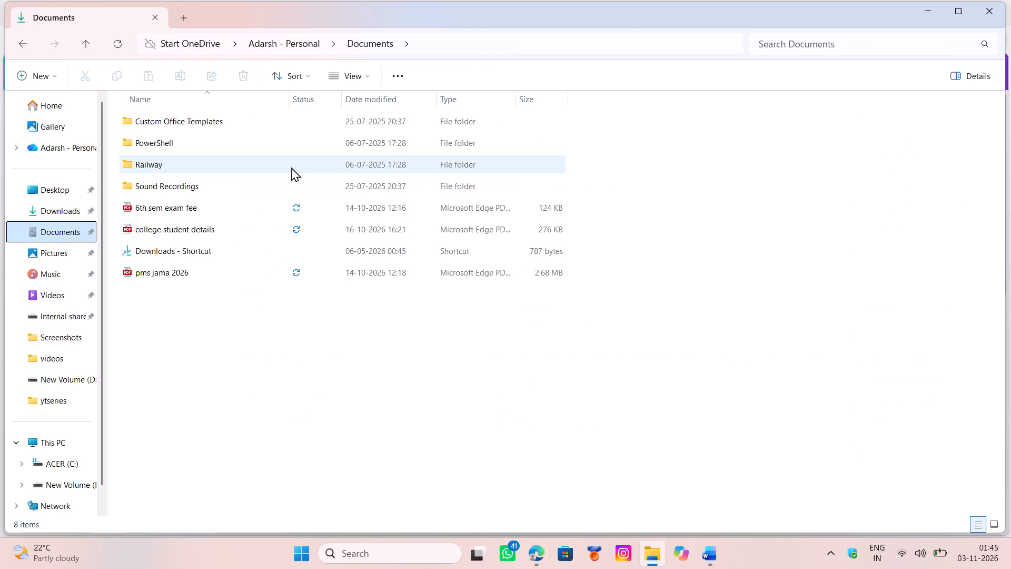
left_click(703, 88)
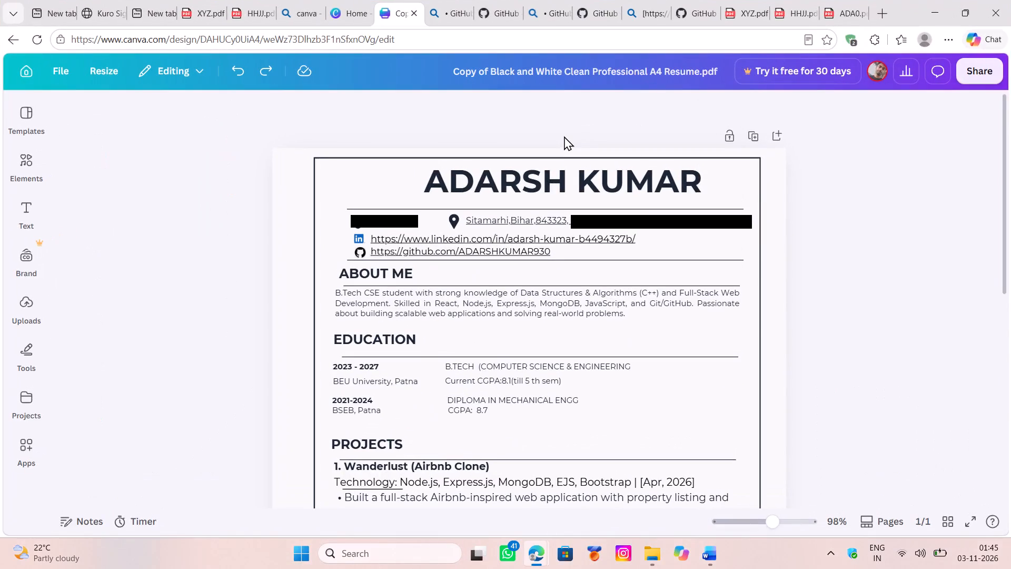
Download the resume design from Canva as a PDF with the Digital preset.
key("ctrl+s")
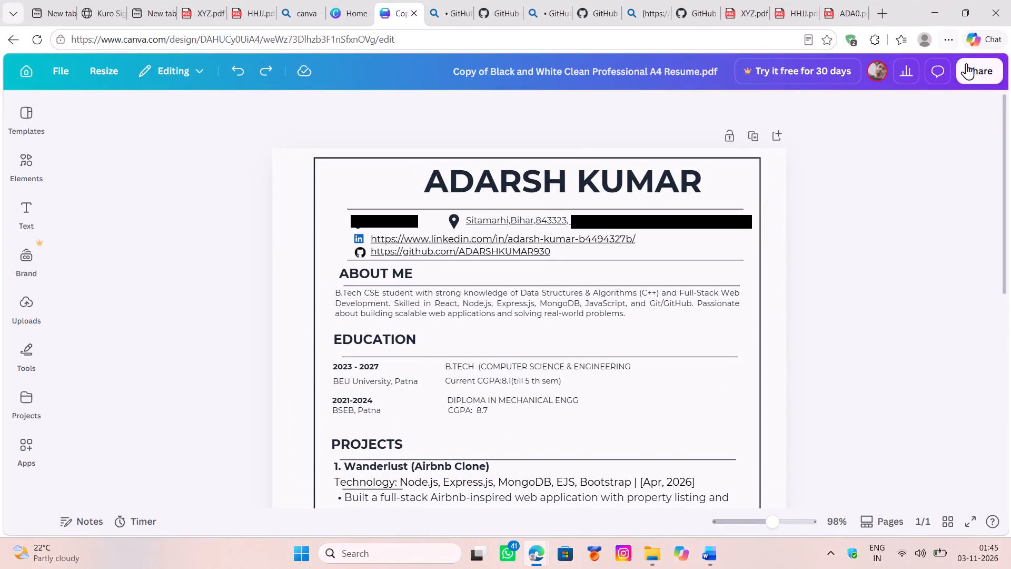
left_click(968, 67)
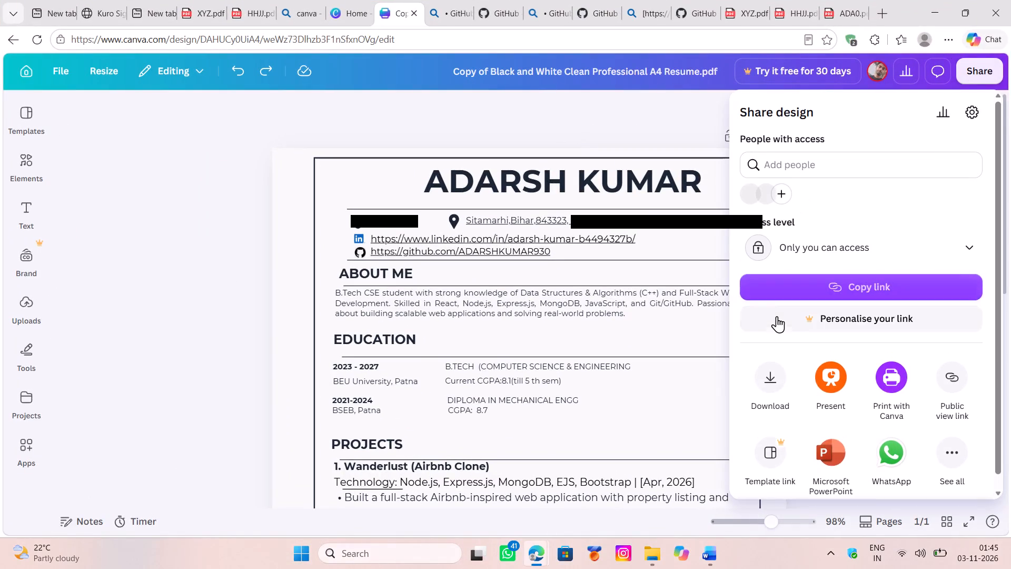
left_click(765, 388)
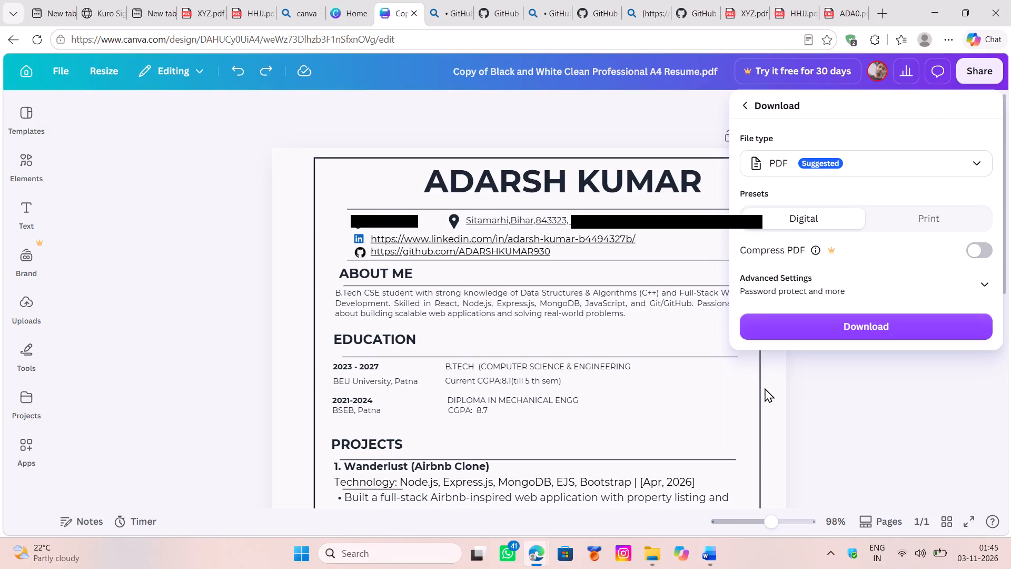
left_click(835, 332)
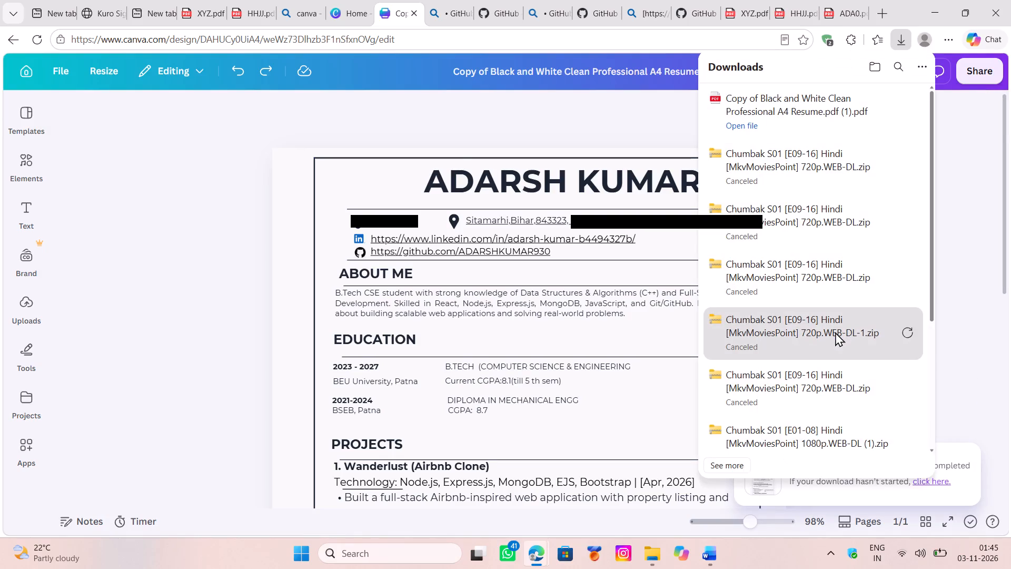
Open the downloaded resume PDF and examine its layout from the header through the project entries.
double_click(839, 94)
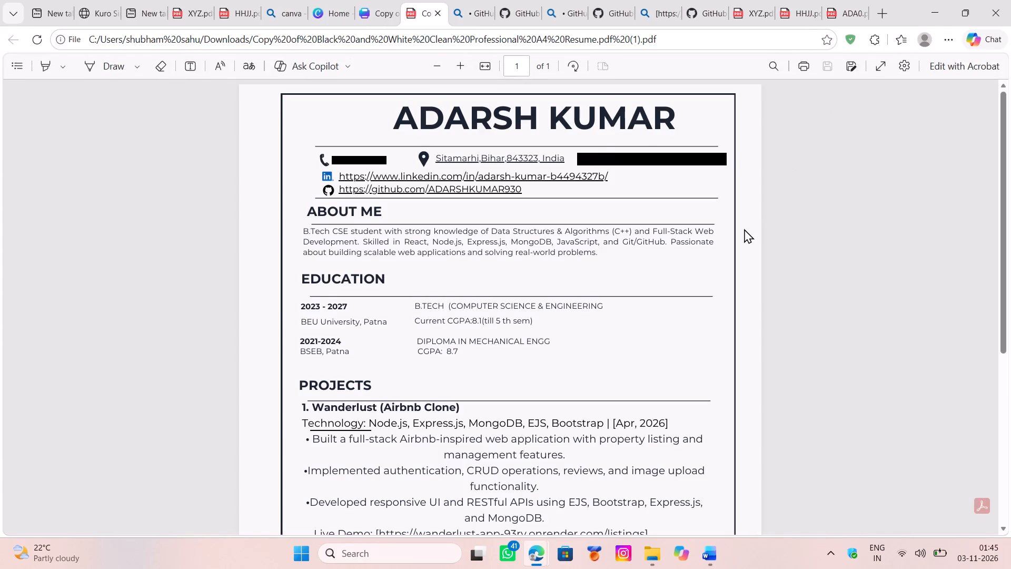
scroll(744, 229, "down", 2)
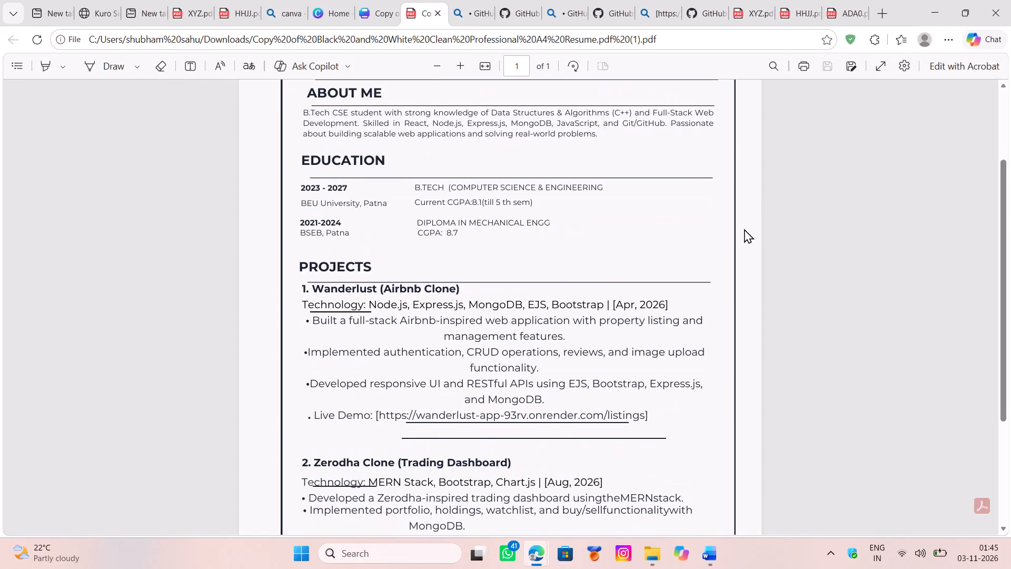
scroll(744, 229, "down", 1)
scroll(744, 229, "up", 5)
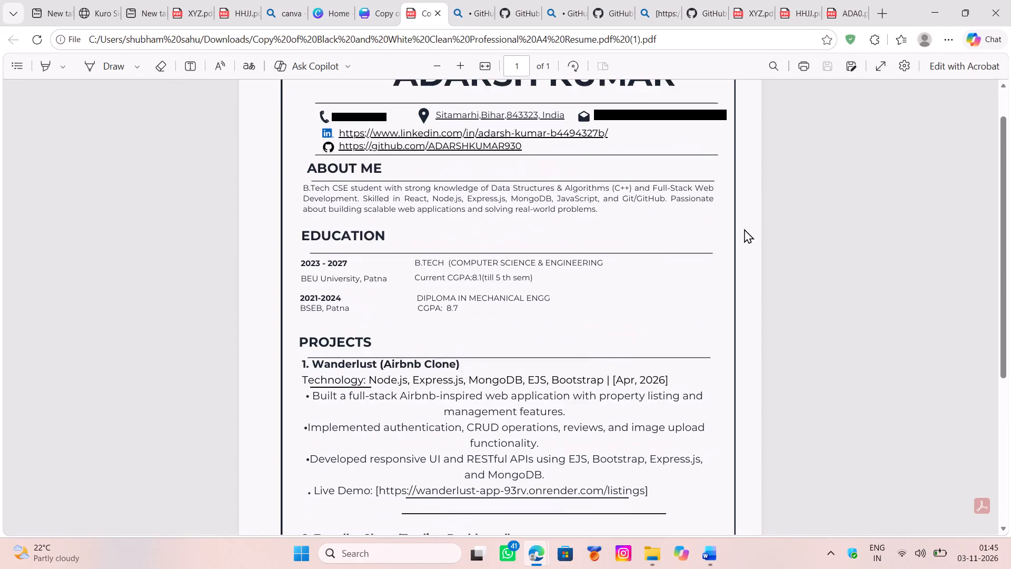
Print the downloaded resume to a PDF in the Downloads folder under the file name adarsh new resume.
left_click(807, 67)
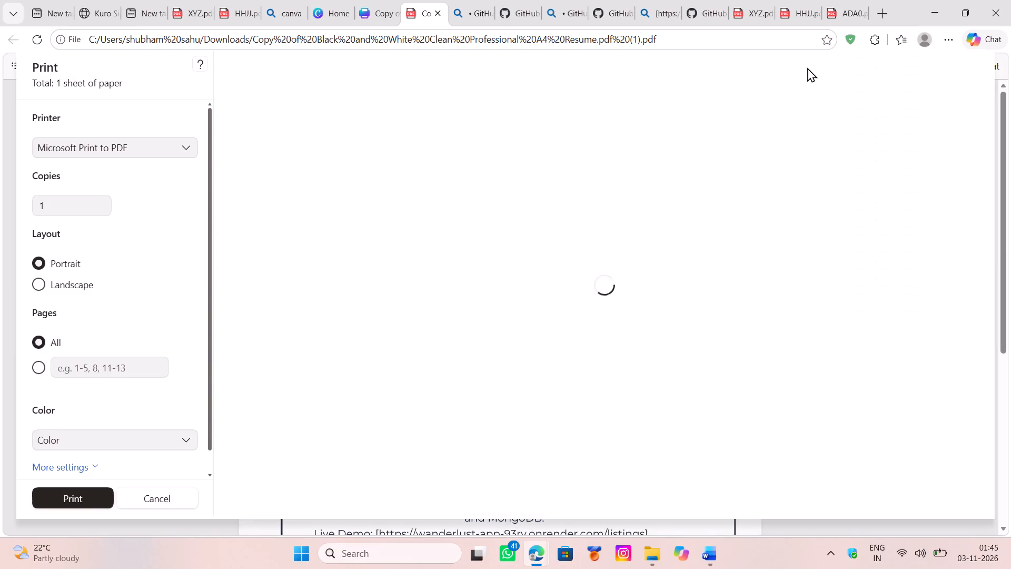
left_click(77, 489)
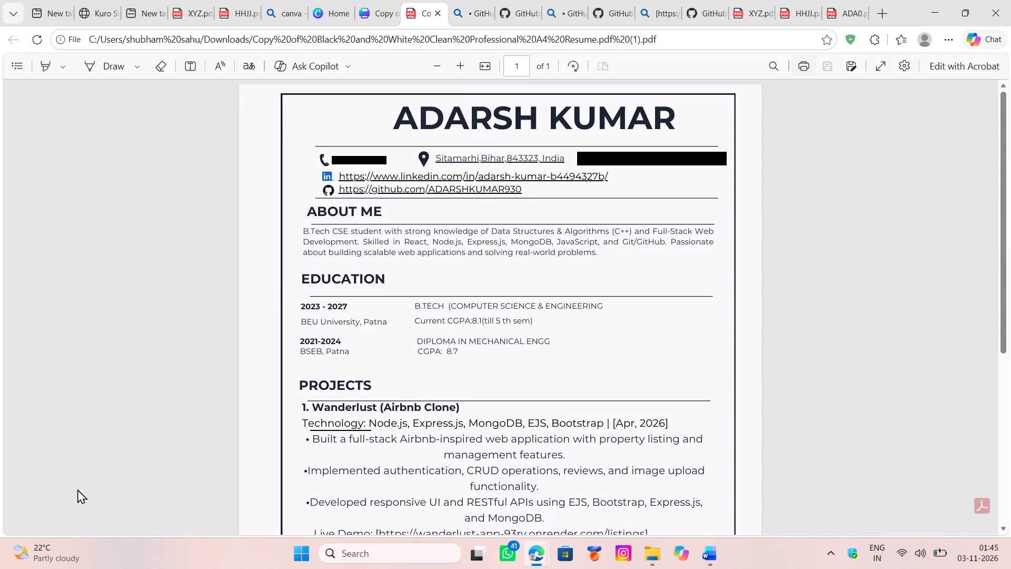
left_click(67, 142)
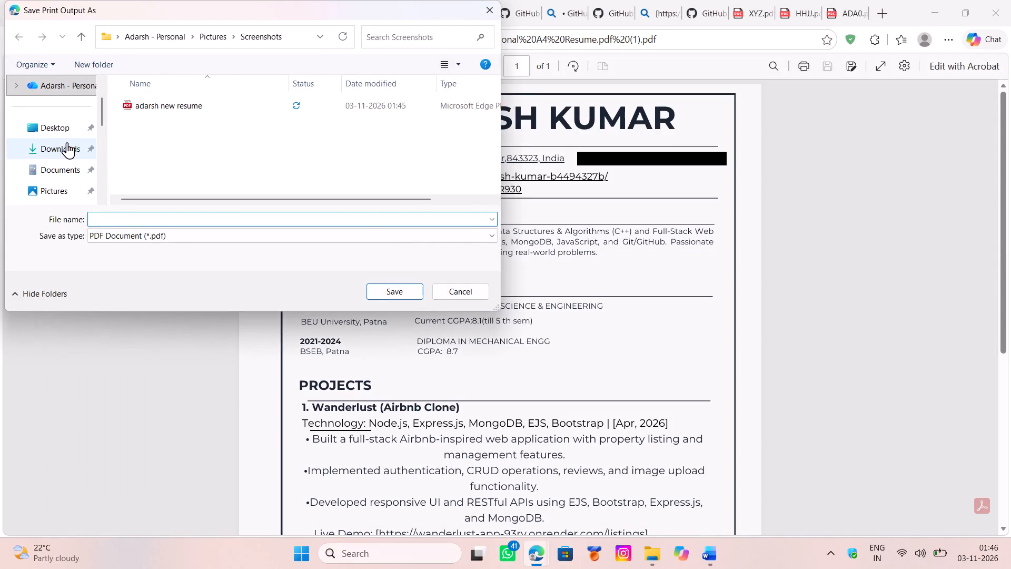
left_click(116, 225)
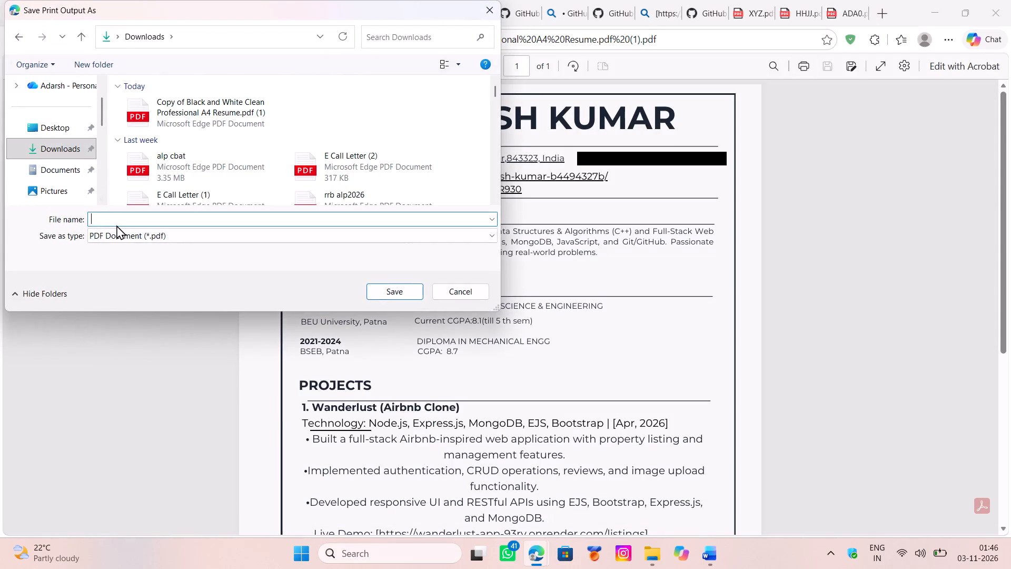
type("ada")
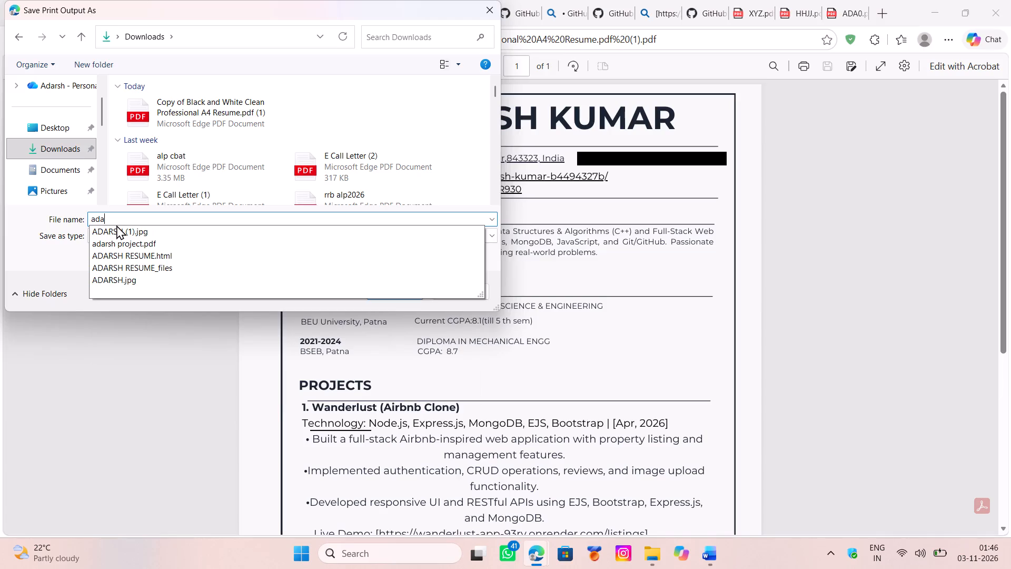
type("rsh new resume")
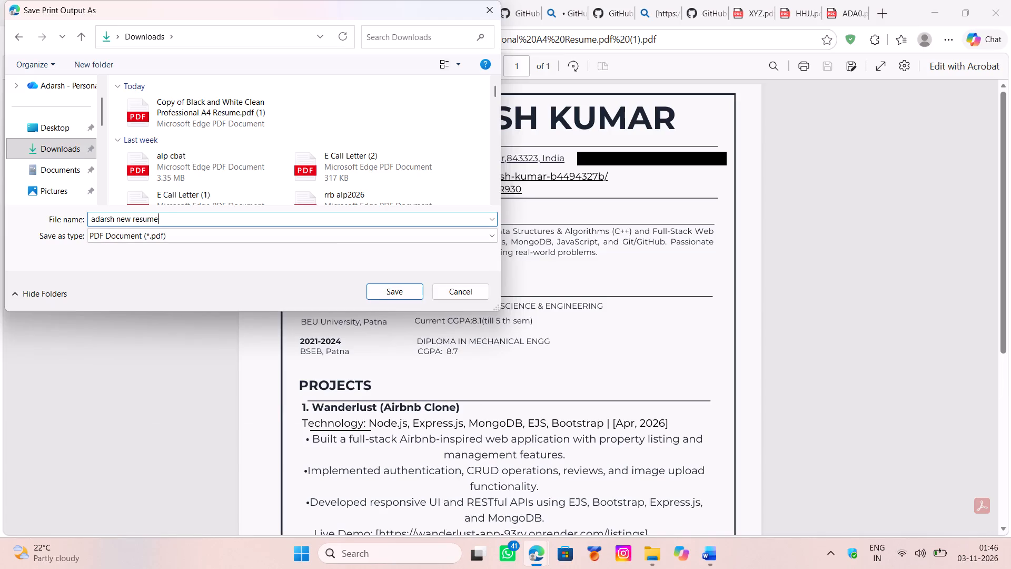
key("Return")
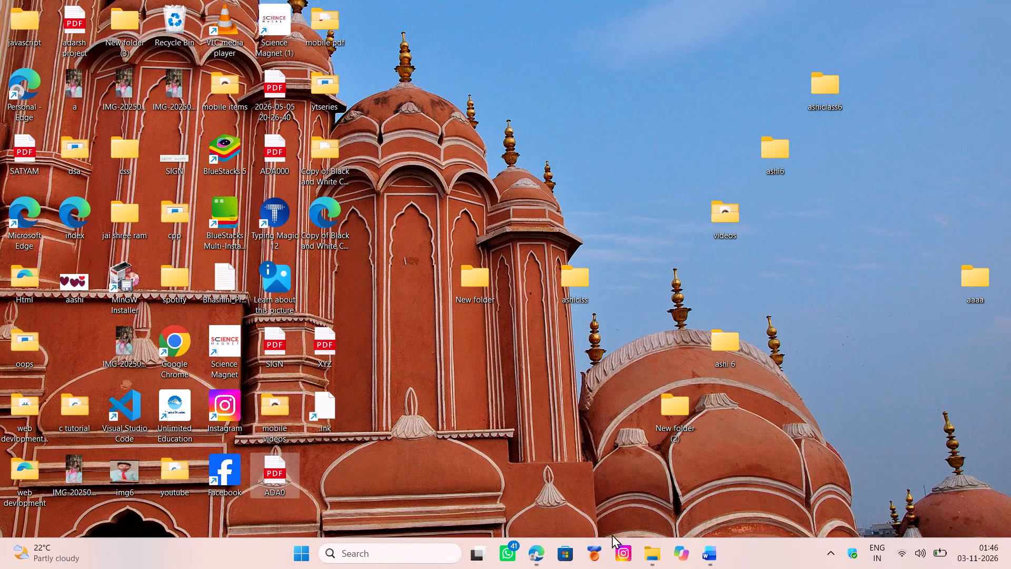
Open the adarsh new resume PDF from the Downloads folder.
left_click(642, 546)
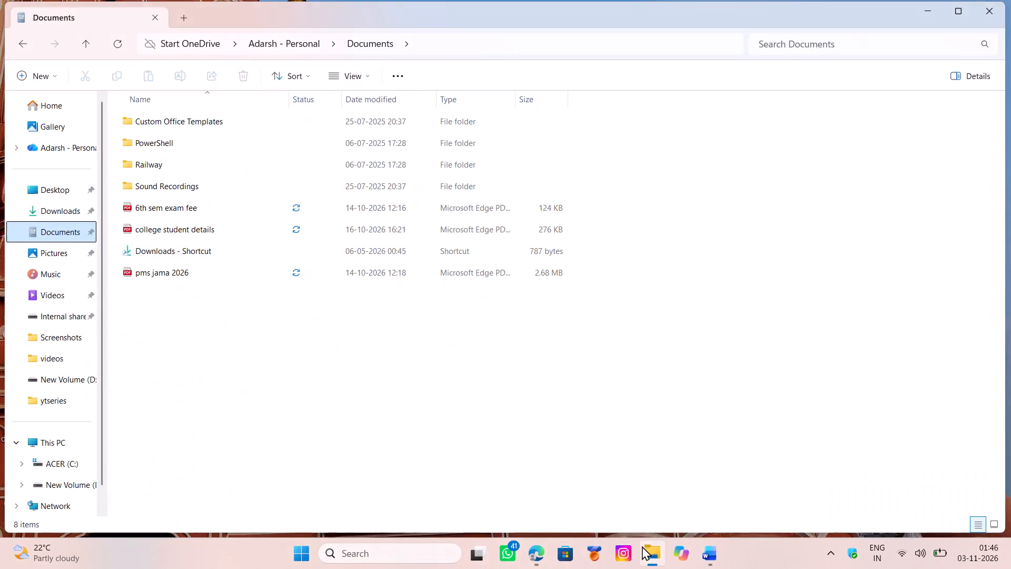
left_click(56, 204)
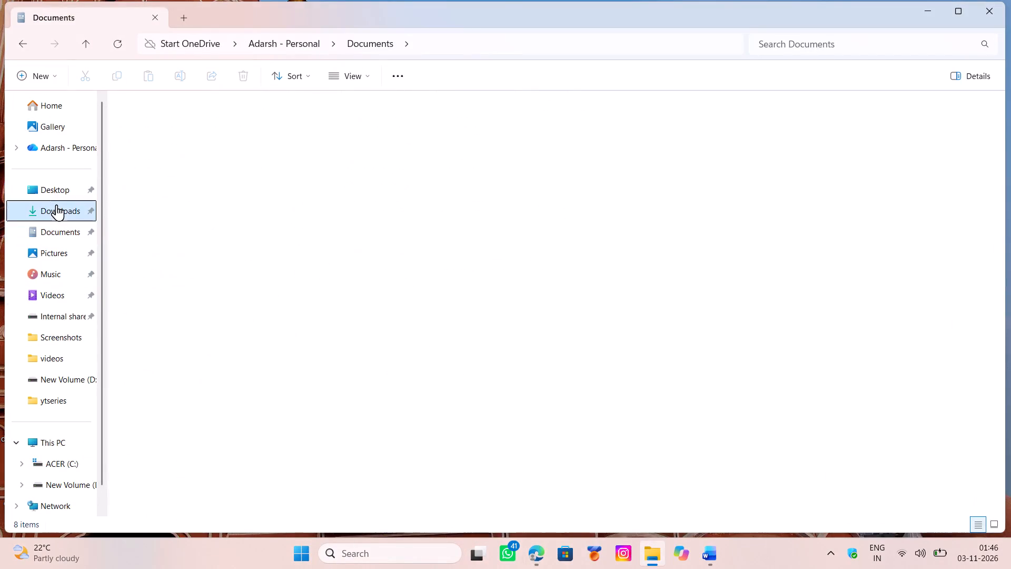
double_click(323, 120)
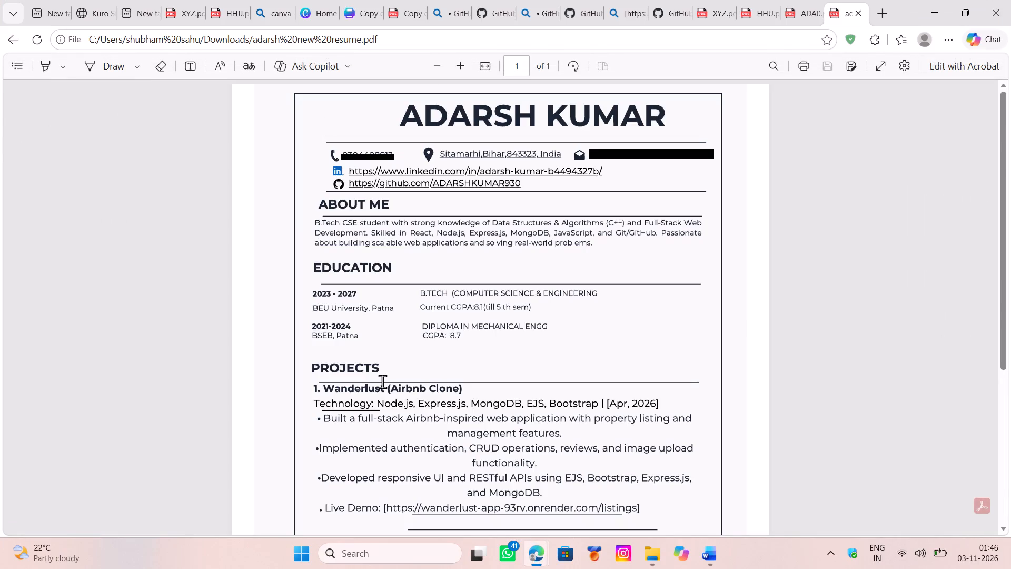
Examine the adarsh new resume PDF from the education section down through the projects and technical skills.
scroll(700, 325, "down", 1)
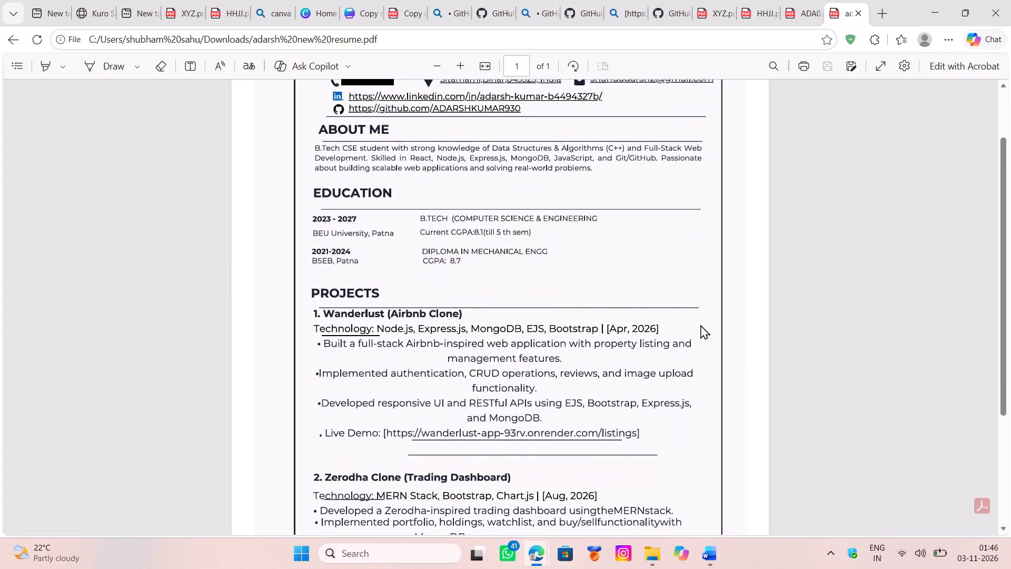
scroll(700, 325, "down", 3)
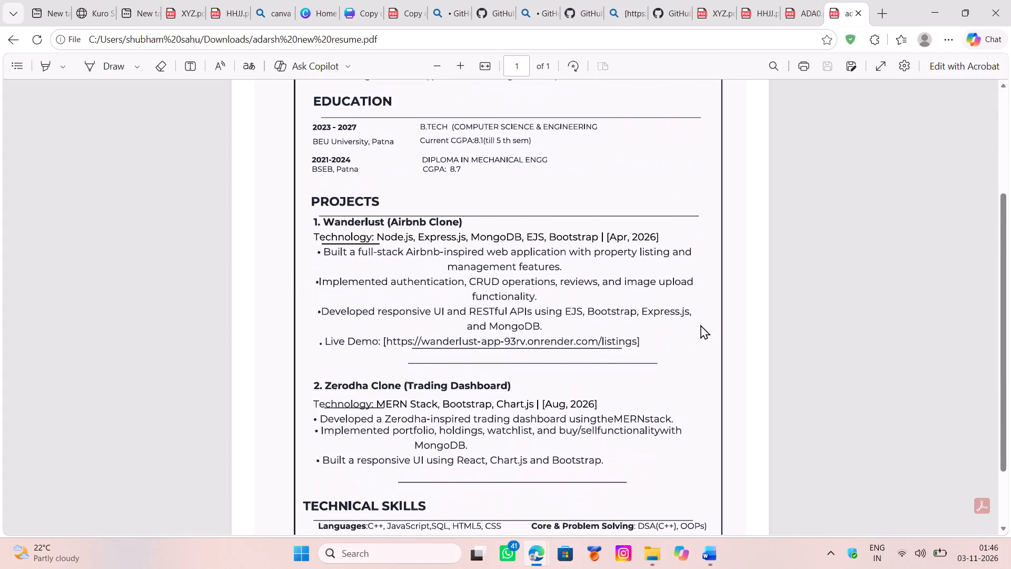
scroll(700, 325, "down", 4)
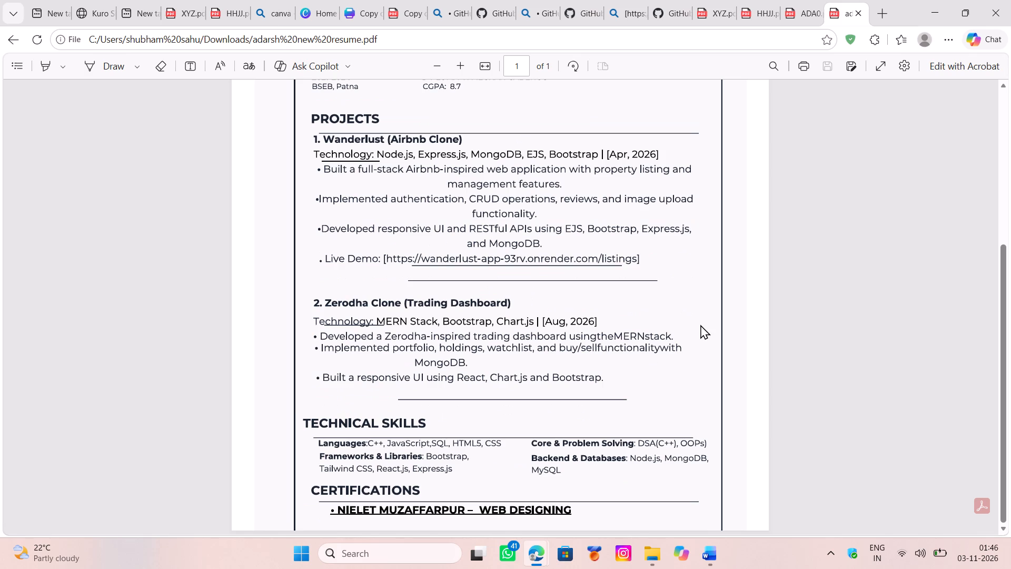
Re-examine the resume PDF from the header and About Me section through education and the two projects.
scroll(700, 325, "up", 7)
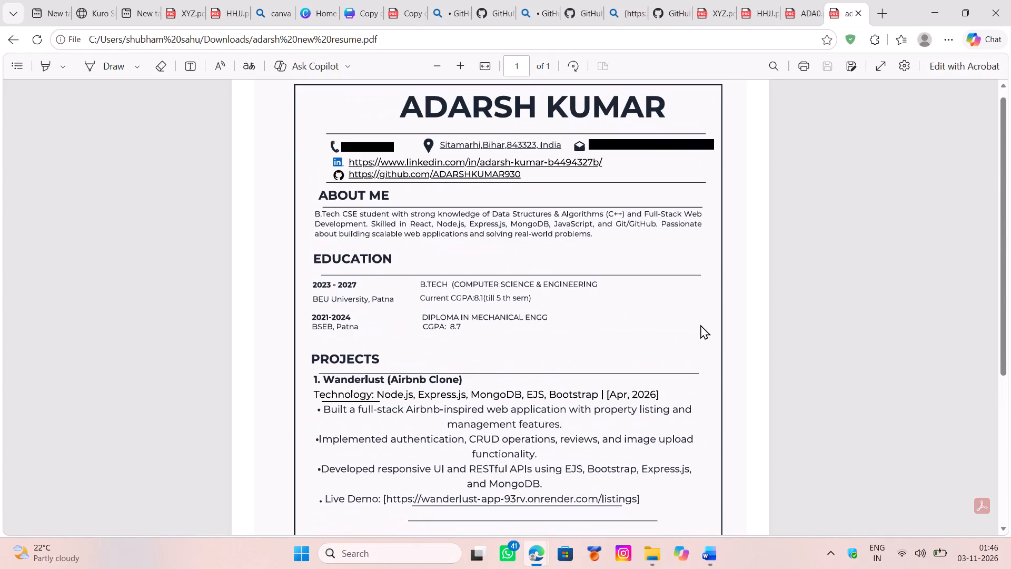
scroll(700, 325, "down", 10)
scroll(700, 325, "up", 4)
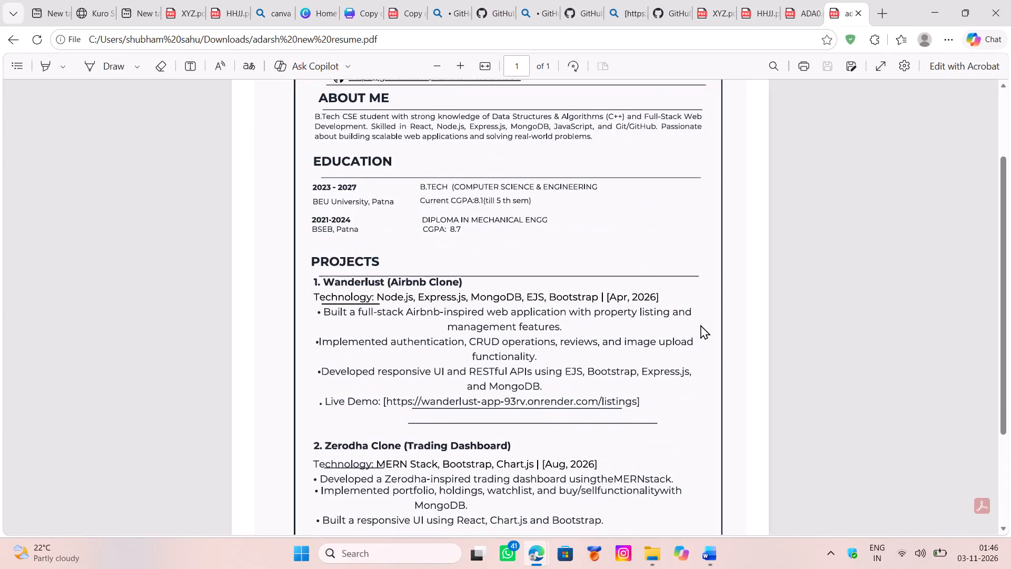
scroll(700, 325, "up", 1)
scroll(700, 325, "down", 5)
scroll(700, 325, "up", 5)
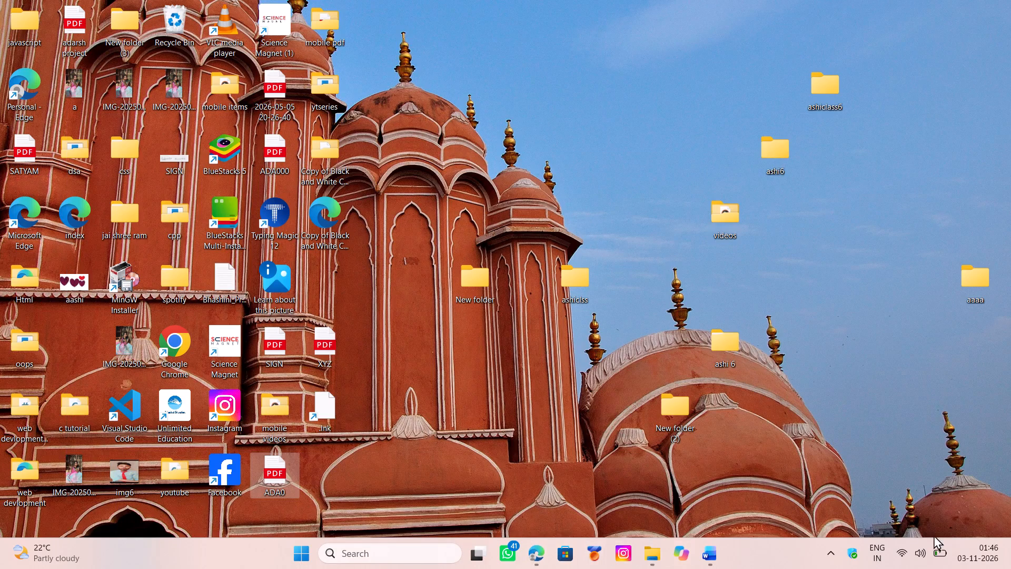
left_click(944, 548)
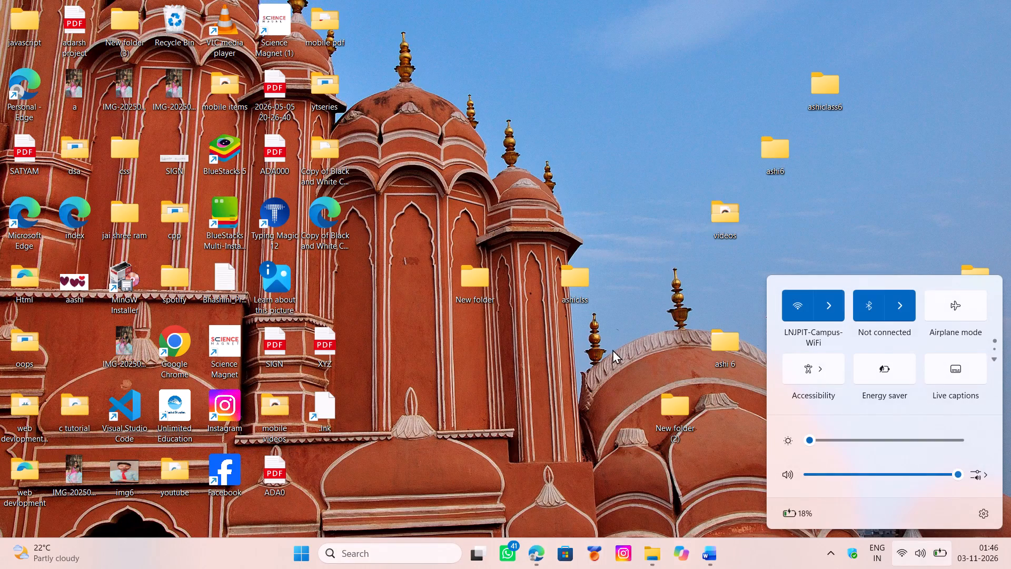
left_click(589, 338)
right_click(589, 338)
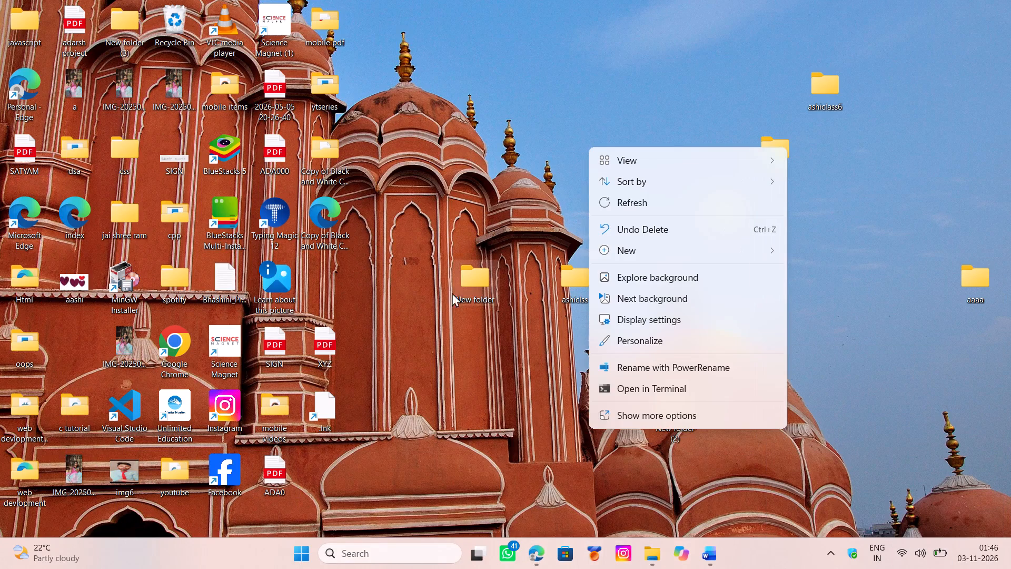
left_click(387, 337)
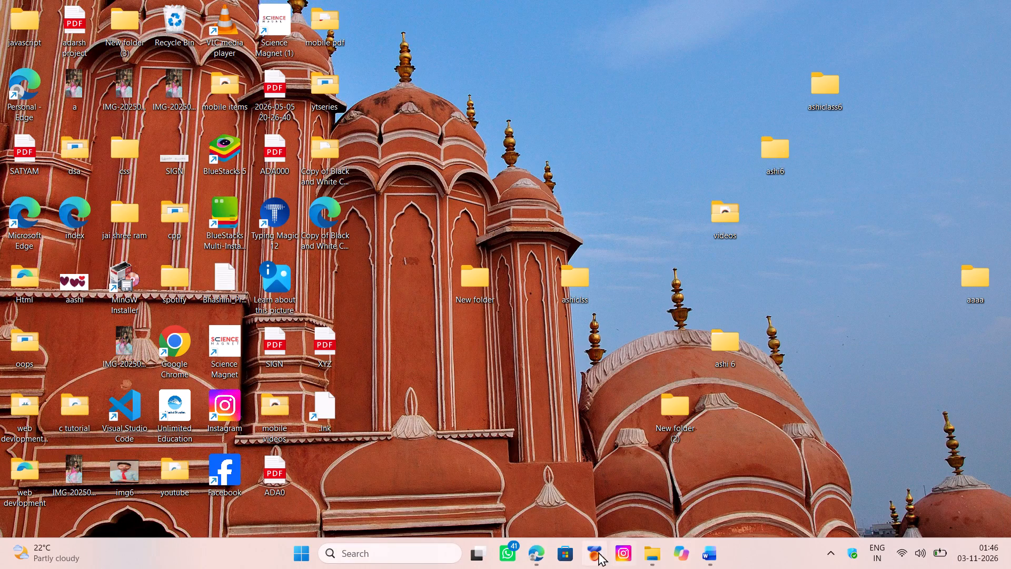
Switch to the File Explorer window showing the Downloads folder.
left_click(649, 554)
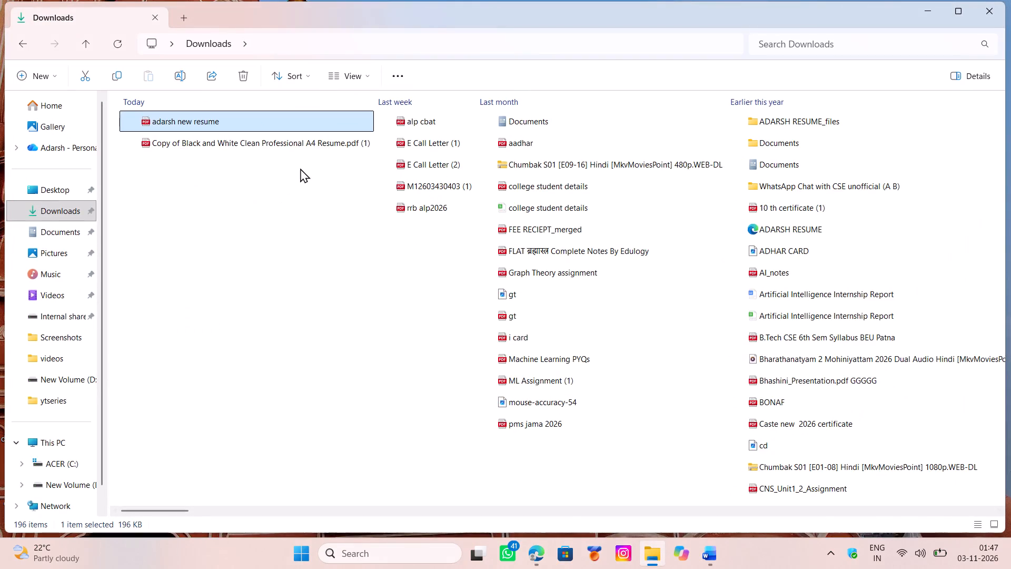
Open the Copy of Black and White Clean Professional A4 Resume.pdf (1) file from Downloads and examine its sections through certifications.
double_click(280, 139)
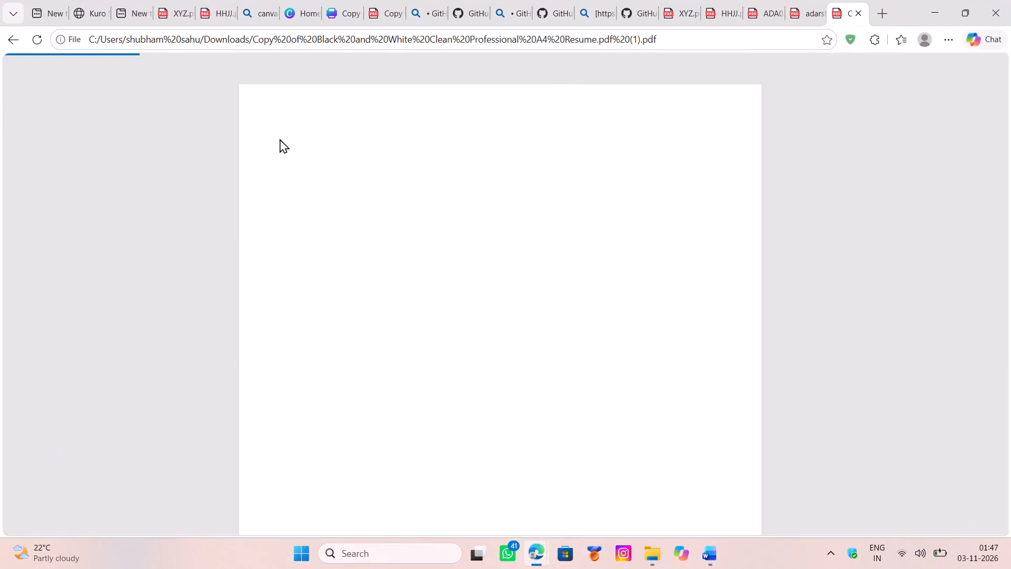
scroll(375, 218, "down", 1)
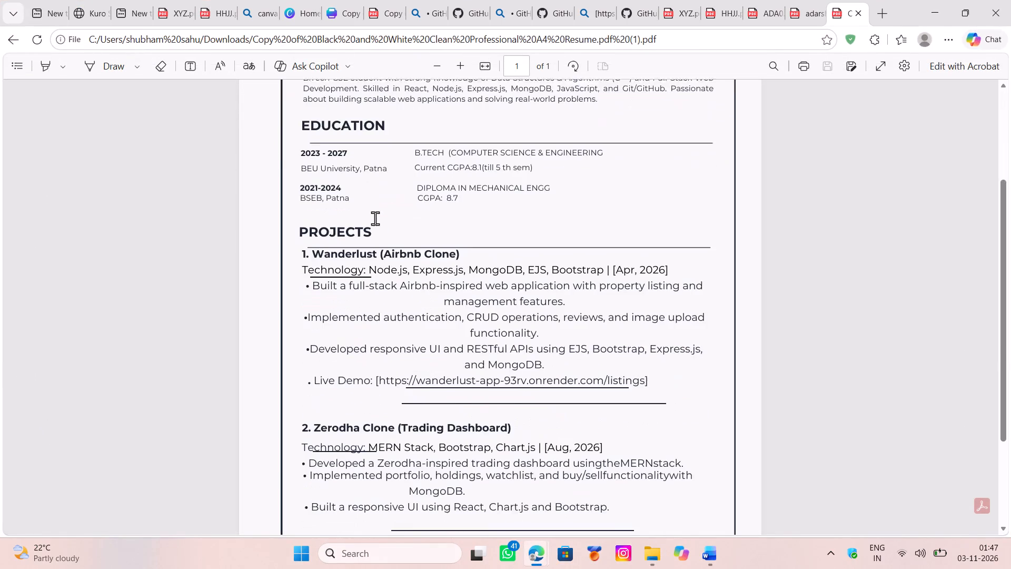
scroll(375, 218, "down", 4)
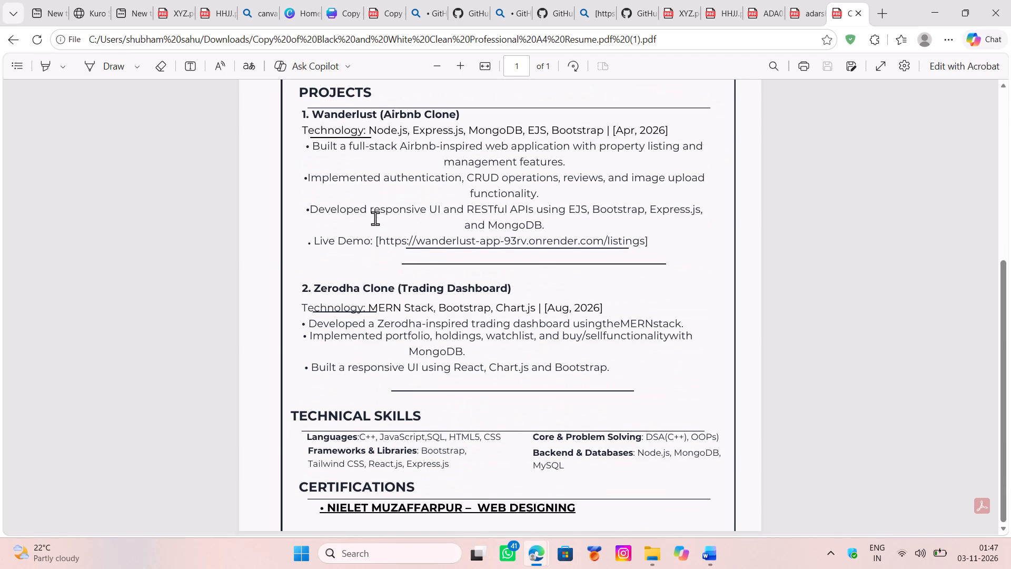
scroll(375, 218, "down", 1)
scroll(375, 218, "up", 5)
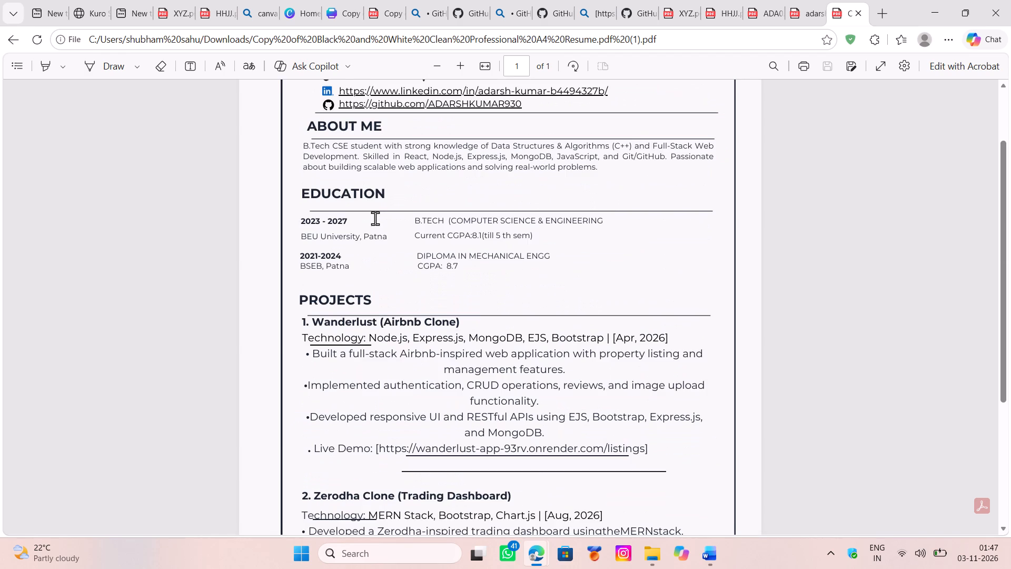
scroll(375, 218, "down", 2)
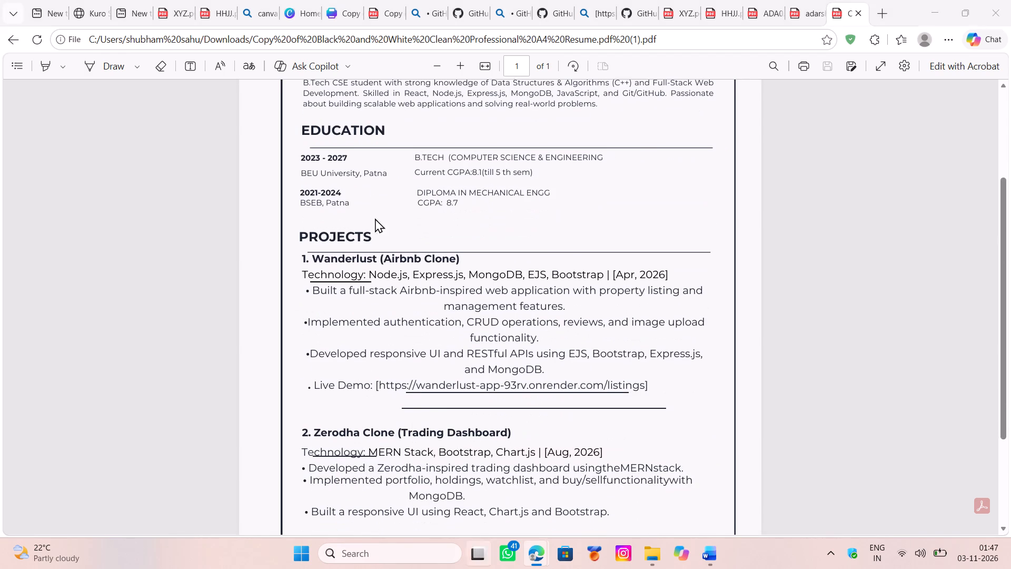
left_click(375, 153)
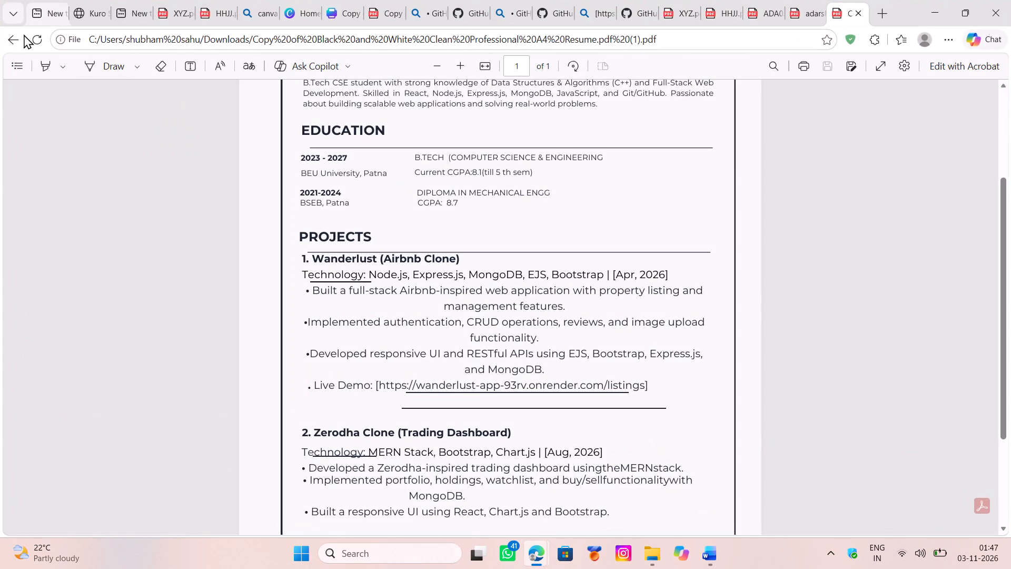
left_click(15, 41)
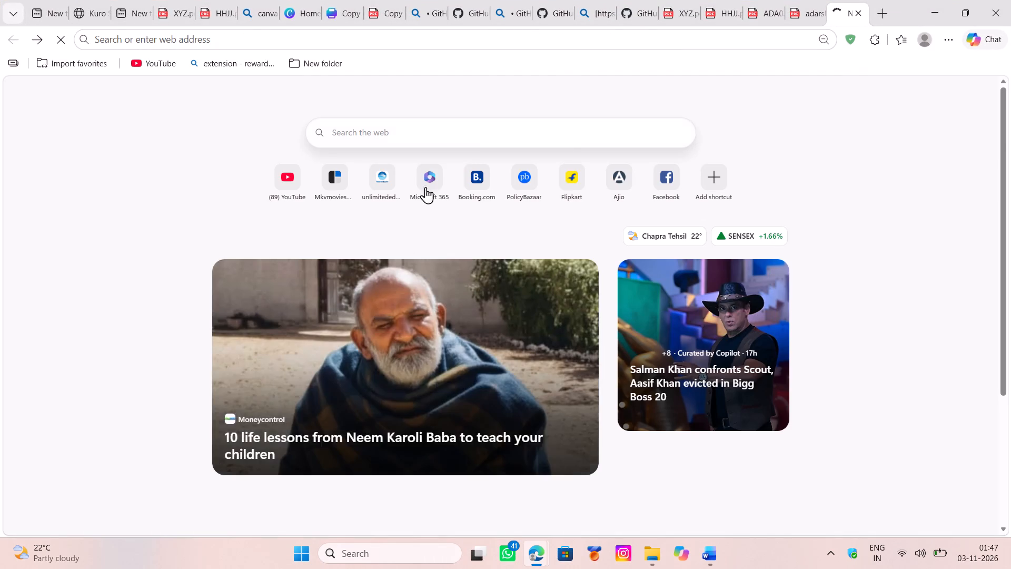
Reopen the adarsh new resume PDF from Downloads and examine its layout through certifications for comparison with the original download.
left_click(641, 565)
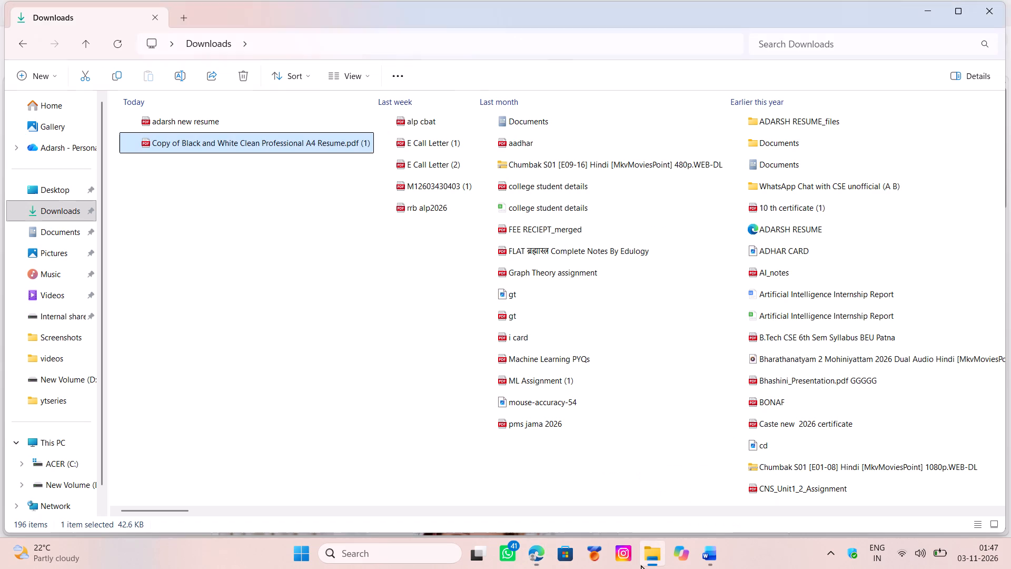
double_click(281, 114)
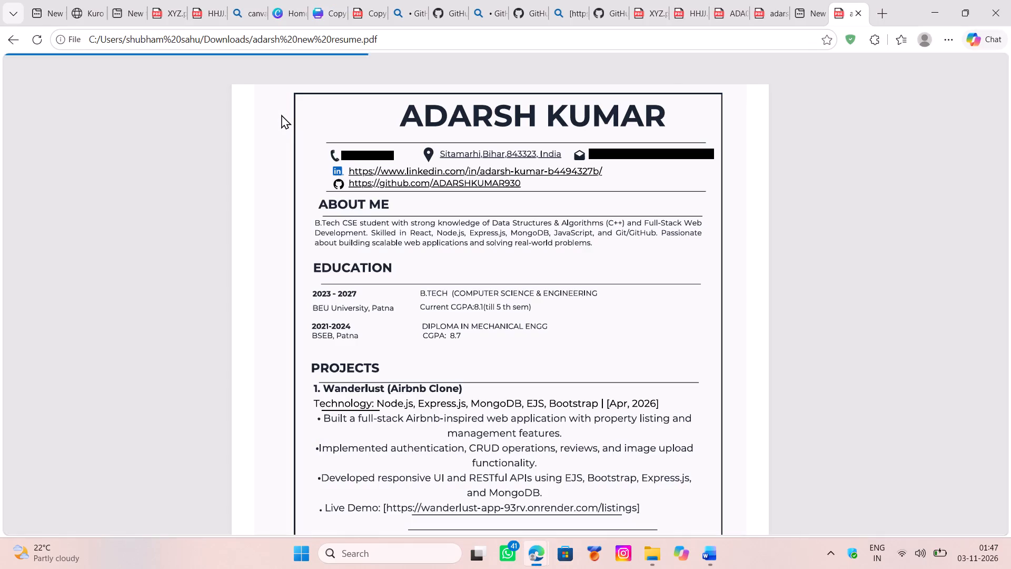
scroll(342, 182, "down", 1)
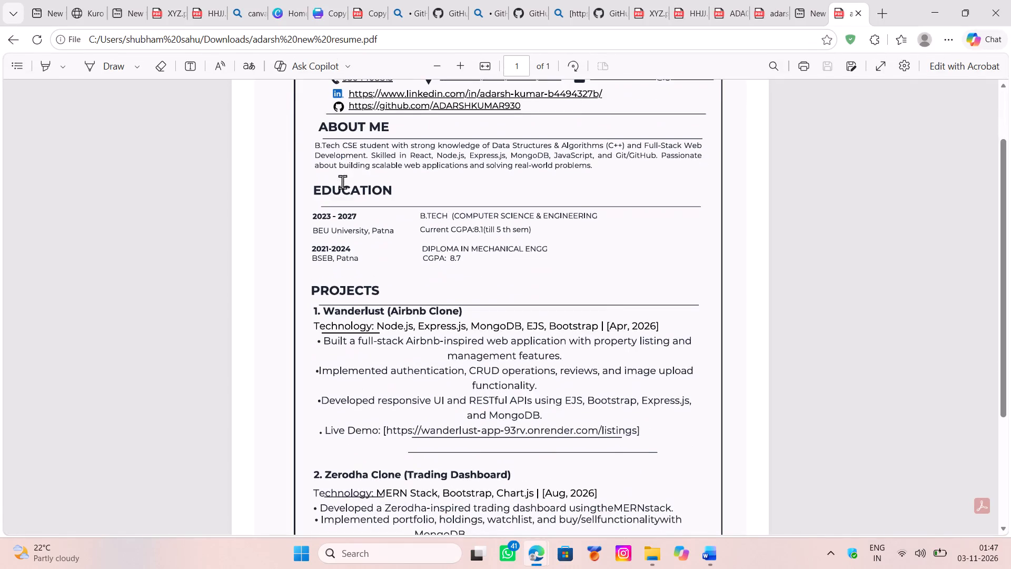
scroll(342, 182, "down", 2)
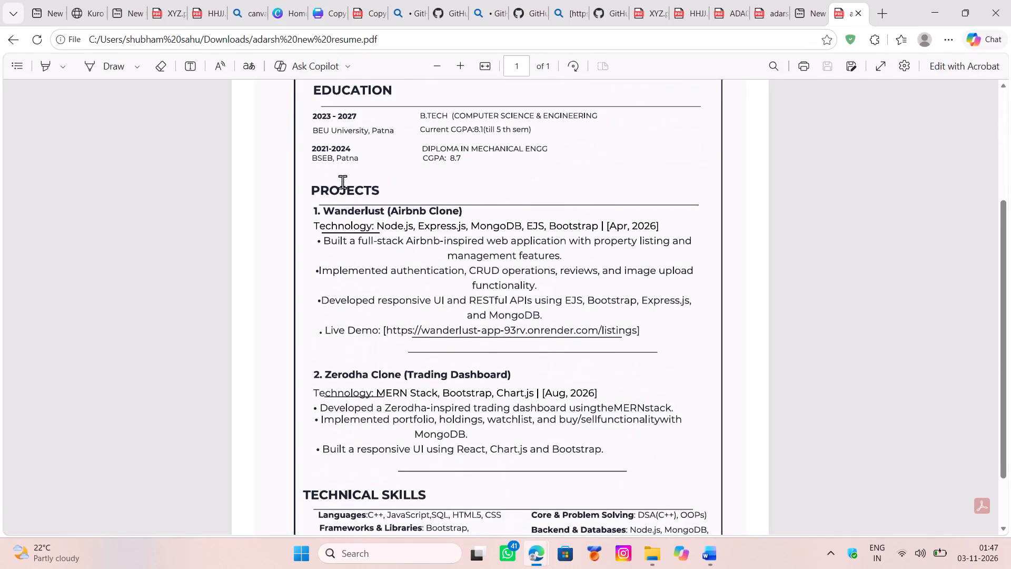
scroll(342, 182, "down", 3)
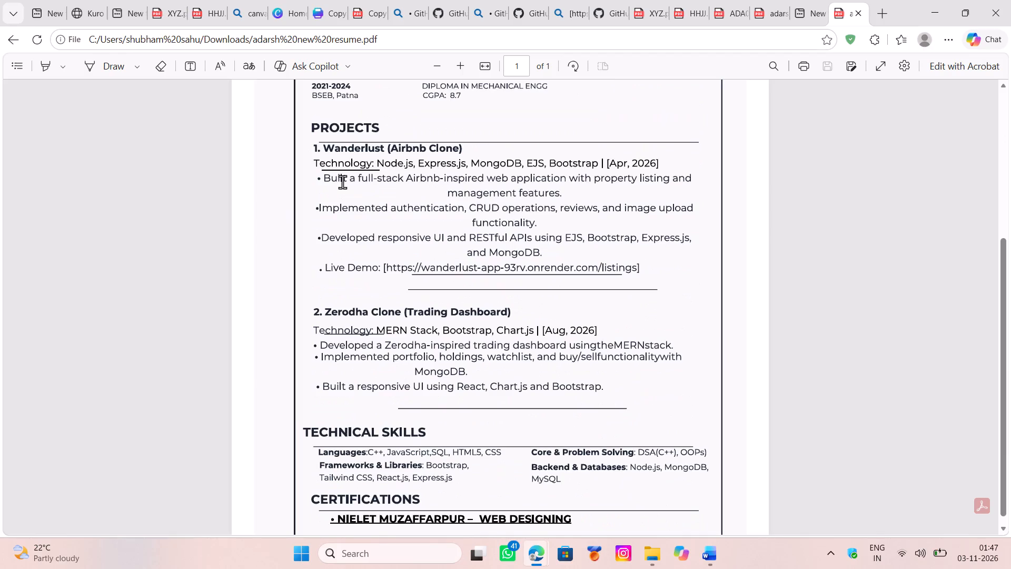
scroll(342, 182, "up", 2)
scroll(342, 182, "down", 2)
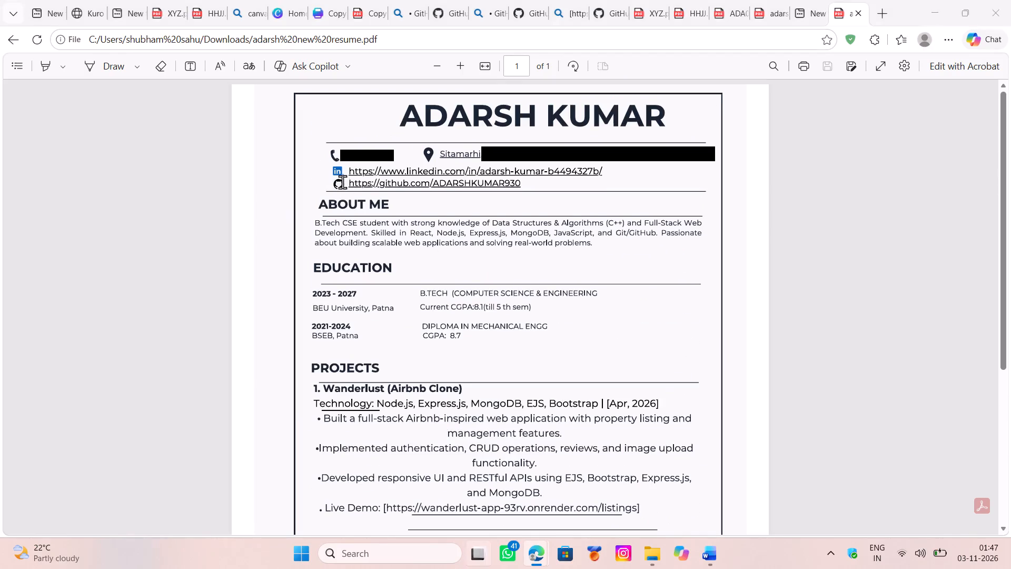
left_click(341, 138)
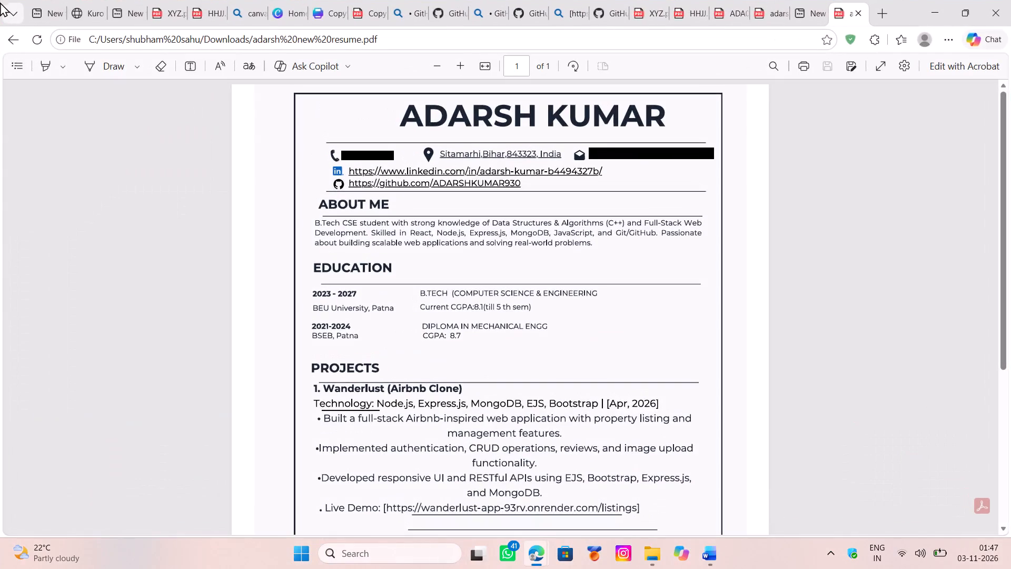
left_click(14, 47)
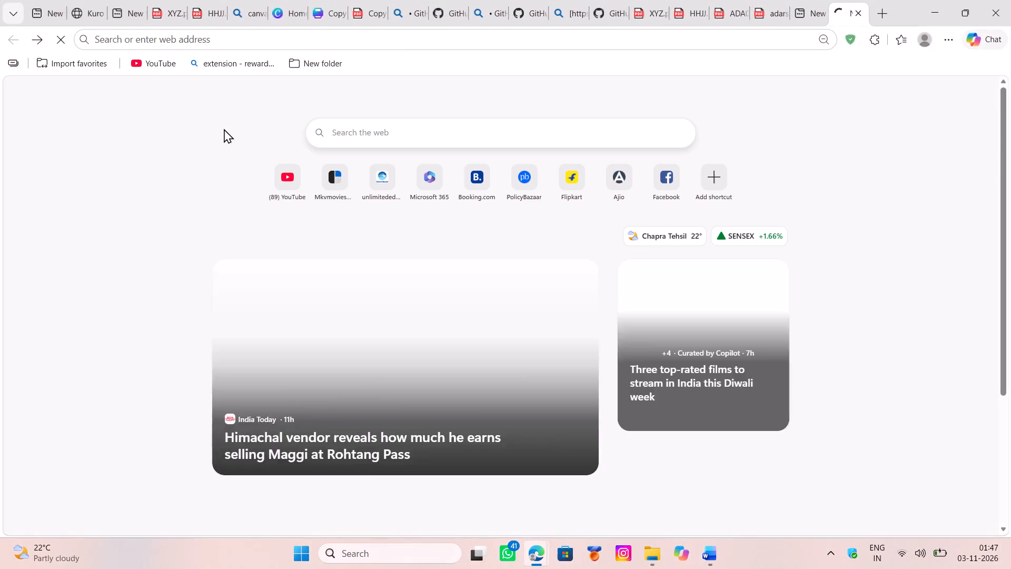
Reopen the Copy of Black and White Clean Professional A4 Resume.pdf (1) file from Downloads and recheck its layout.
left_click(647, 557)
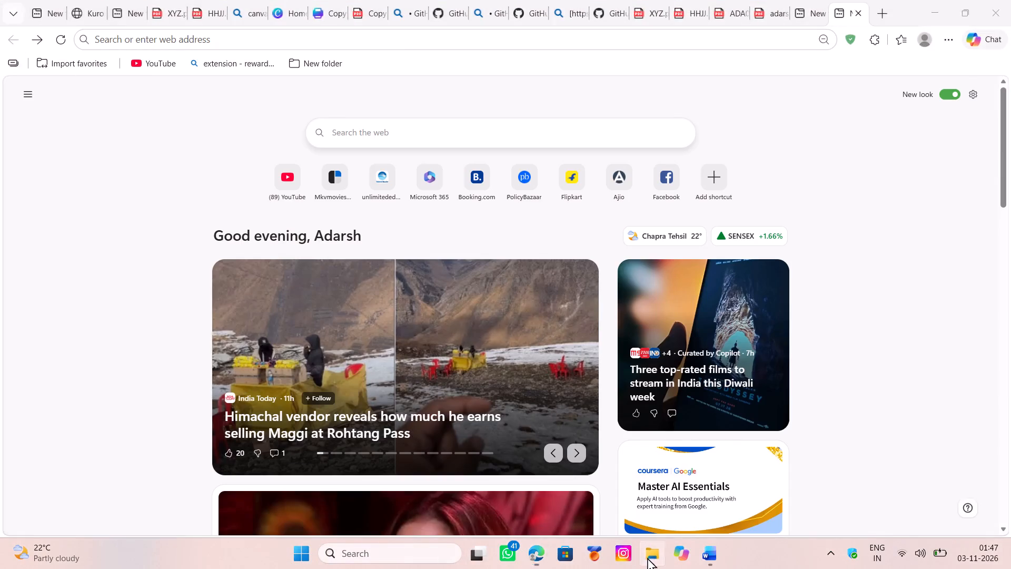
double_click(341, 141)
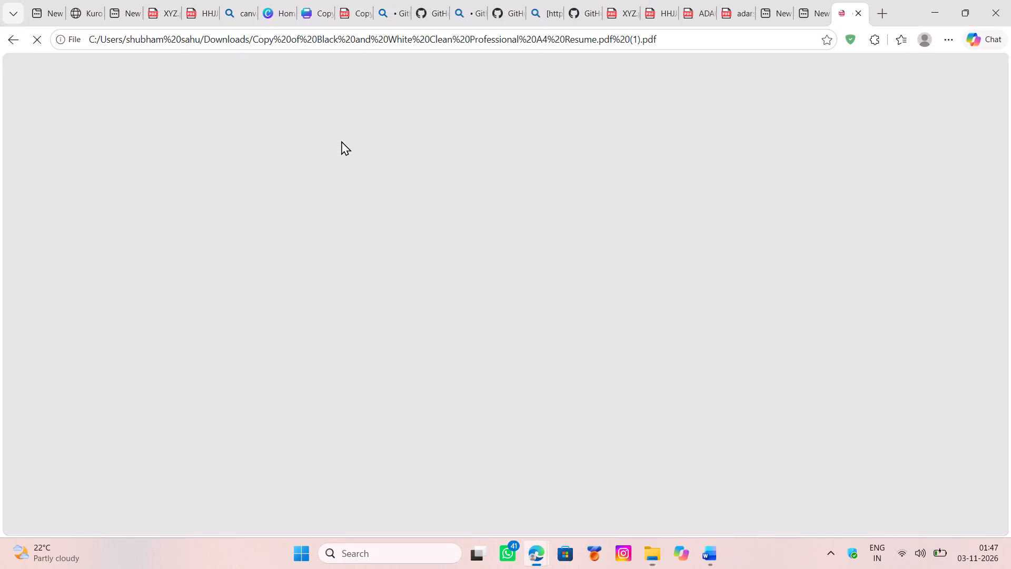
scroll(412, 322, "down", 5)
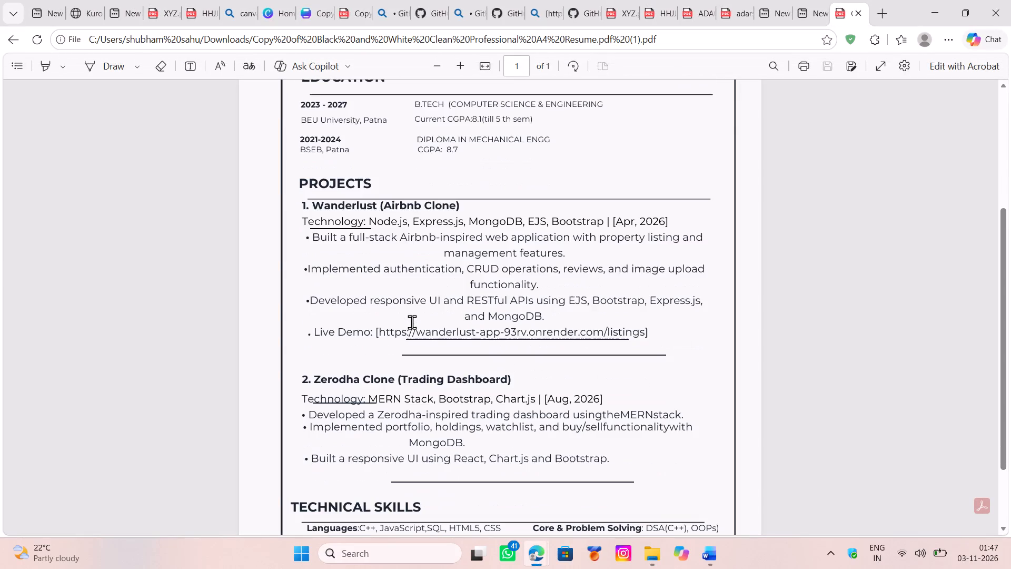
scroll(412, 322, "up", 4)
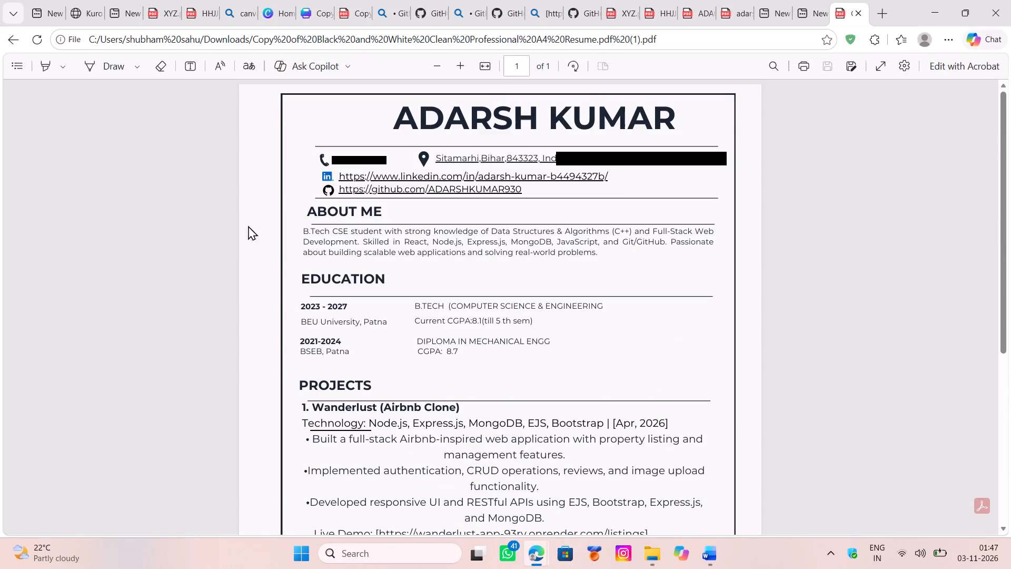
left_click(8, 33)
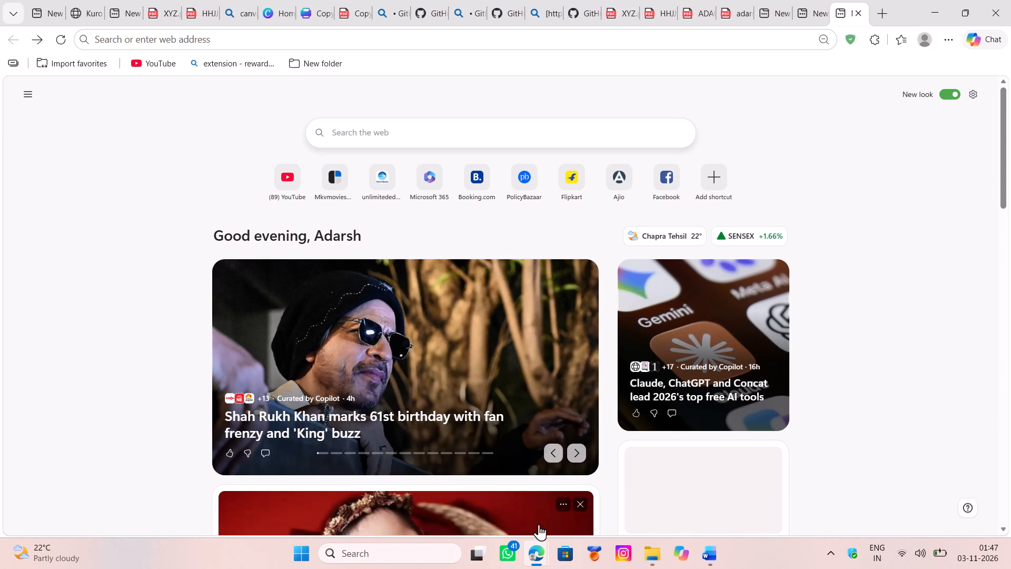
Rename the Copy of Black and White Clean Professional A4 Resume.pdf (1) file in Downloads as resume adarsh.
left_click(647, 546)
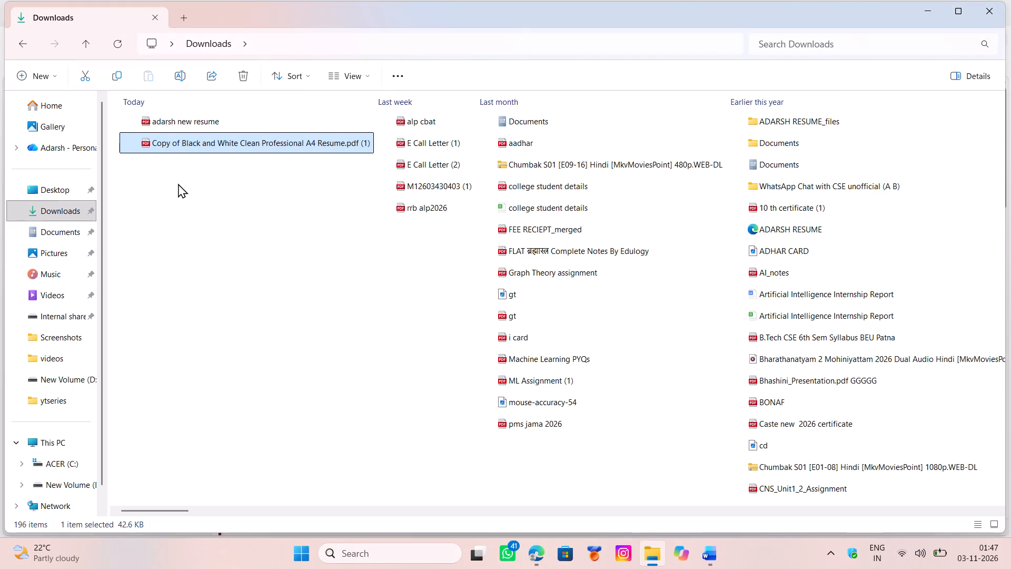
right_click(228, 149)
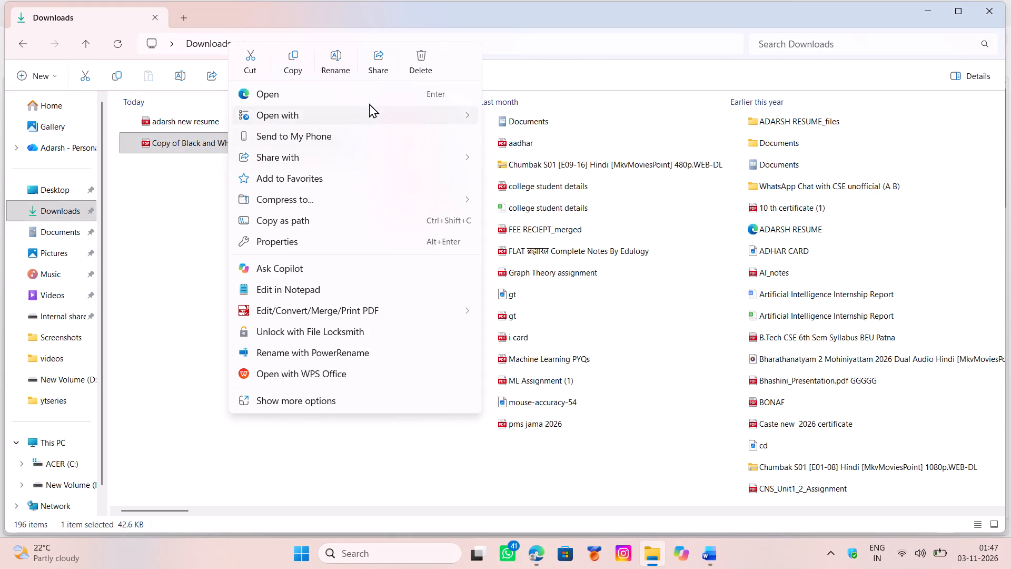
left_click(329, 63)
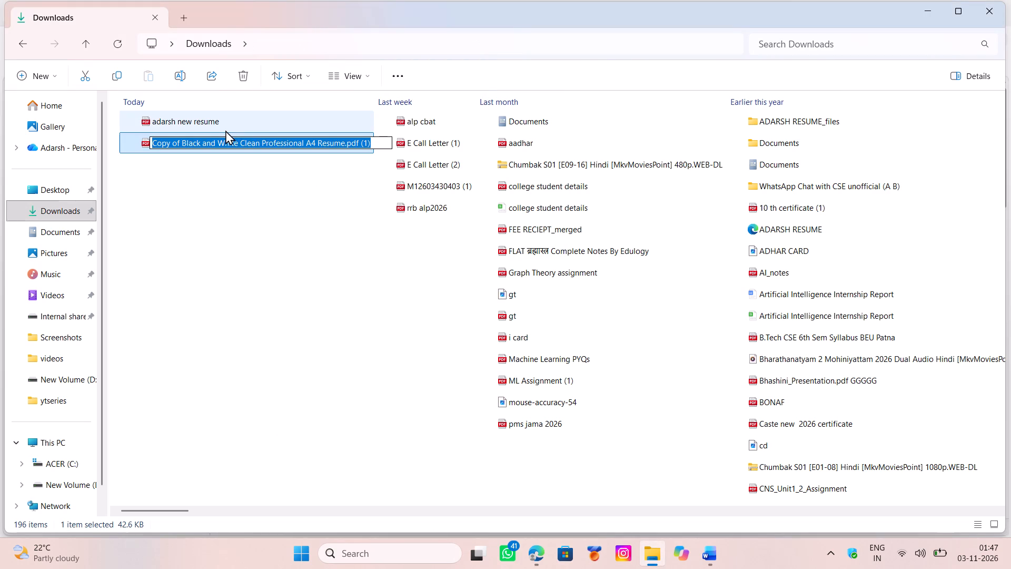
type("resume adsr")
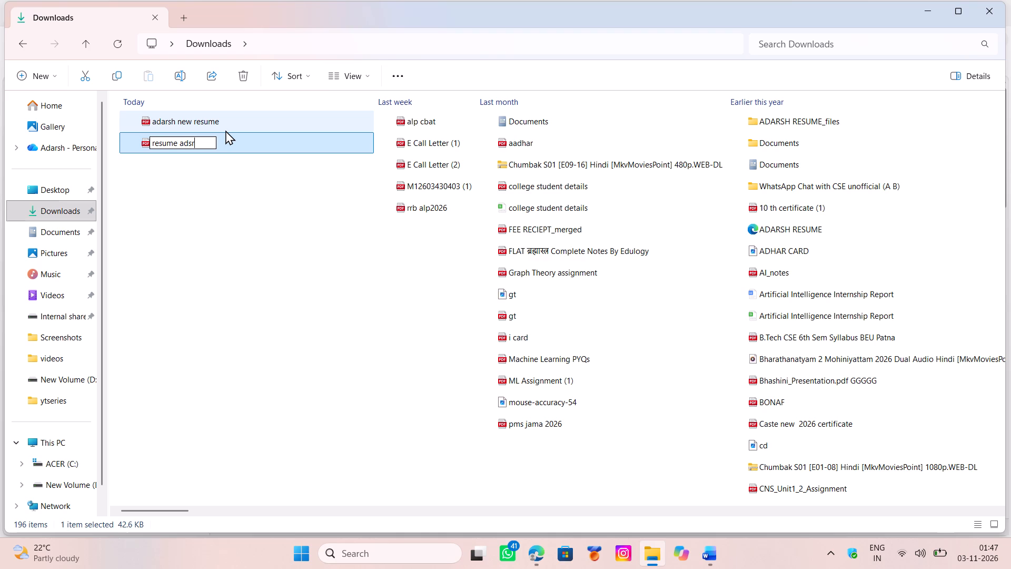
key("BackSpace")
key("BackSpace")
type("arsh")
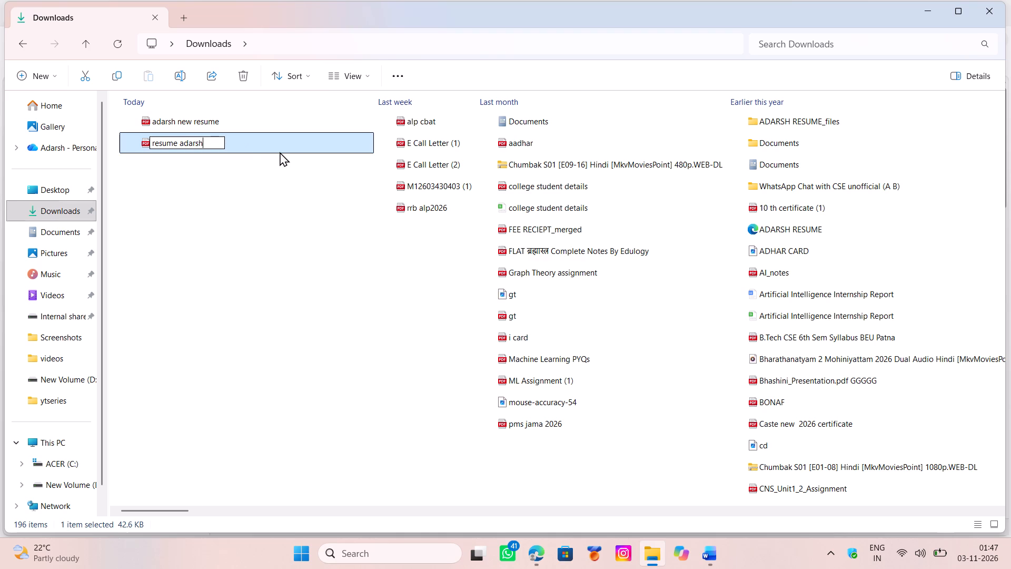
key("Return")
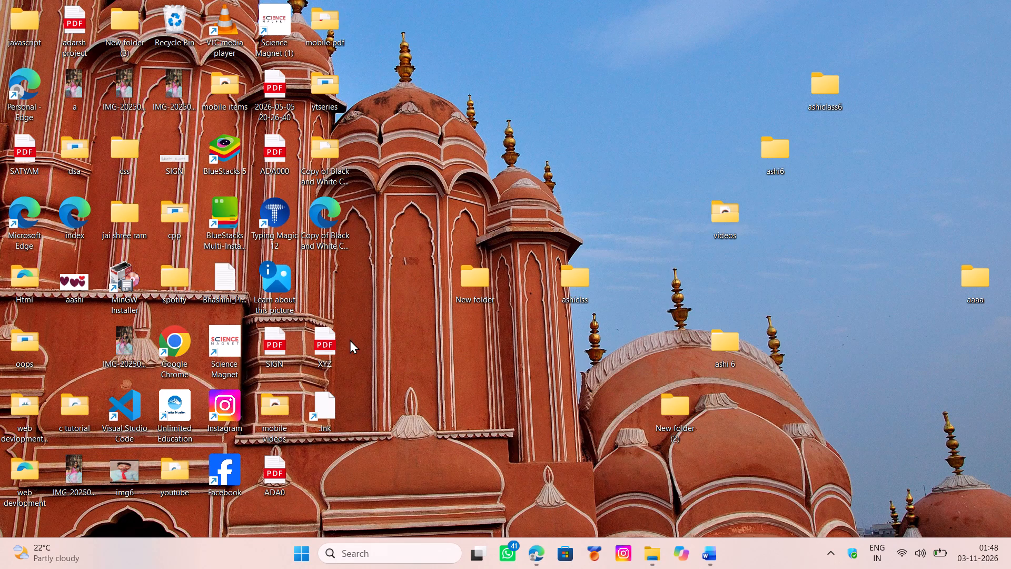
Delete the XYZ PDF from the desktop.
right_click(315, 342)
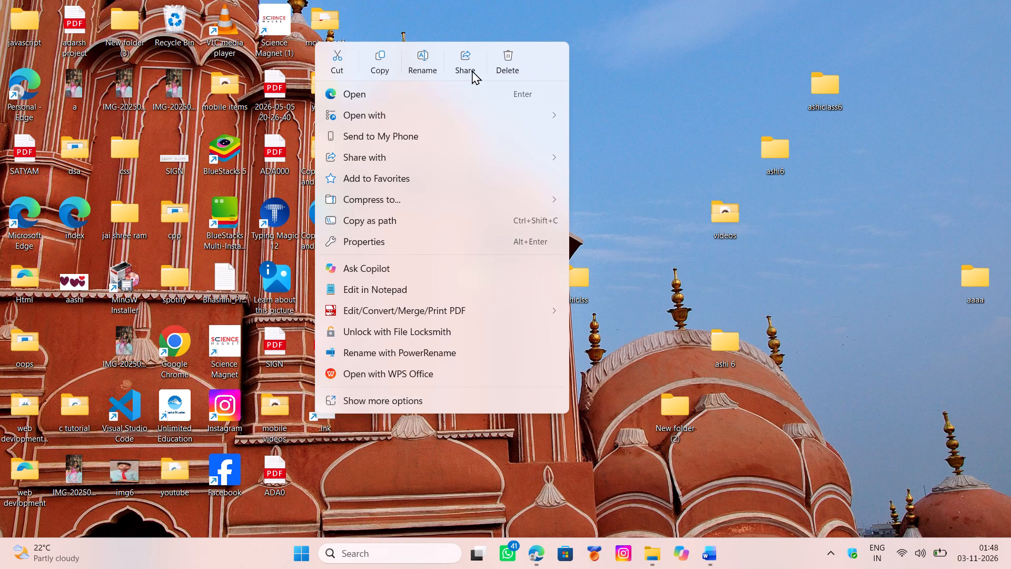
left_click(497, 71)
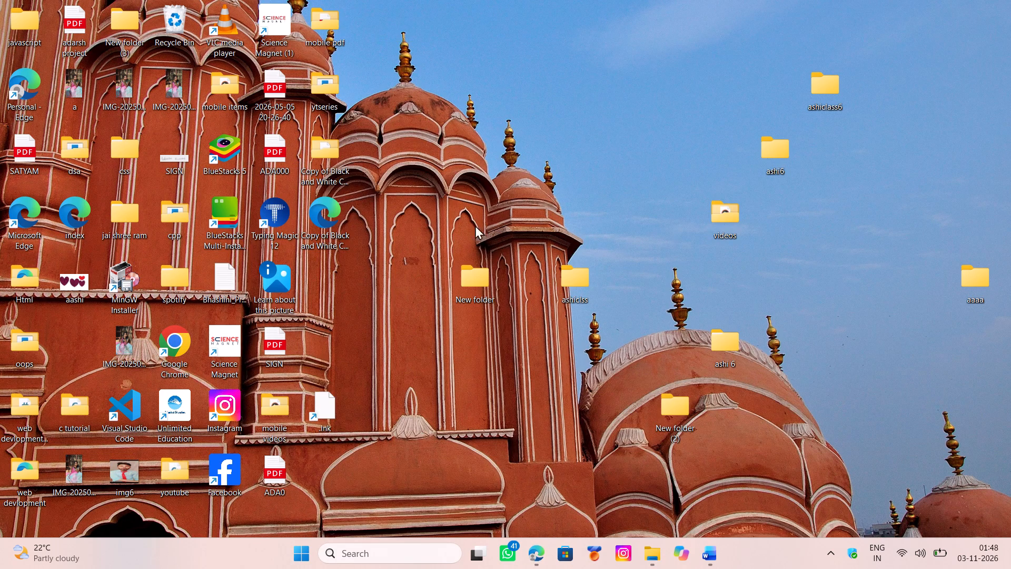
Open the ADA0 PDF from the desktop and examine its resume content.
double_click(267, 495)
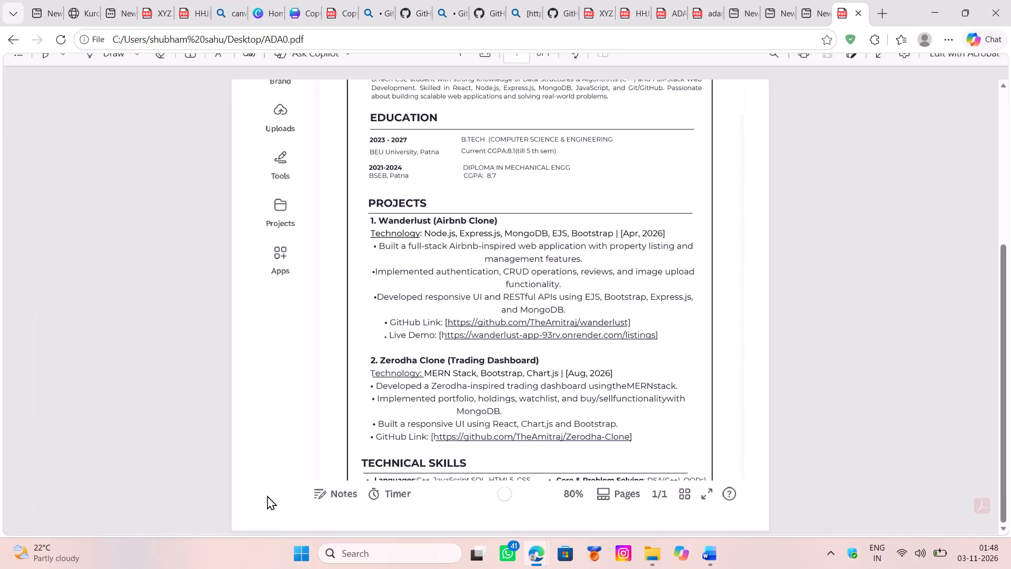
scroll(459, 344, "down", 2)
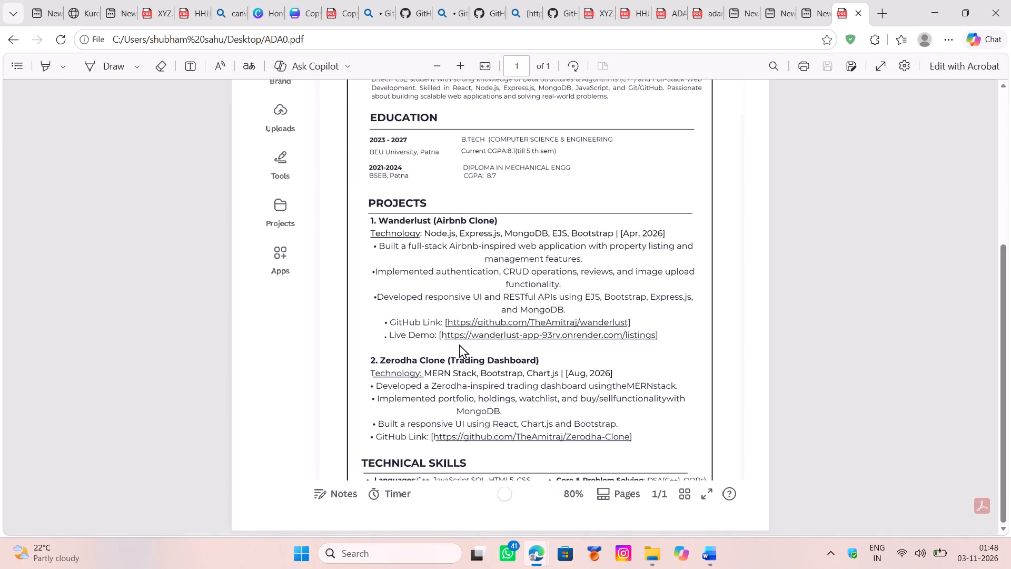
scroll(459, 344, "down", 1)
scroll(459, 344, "up", 3)
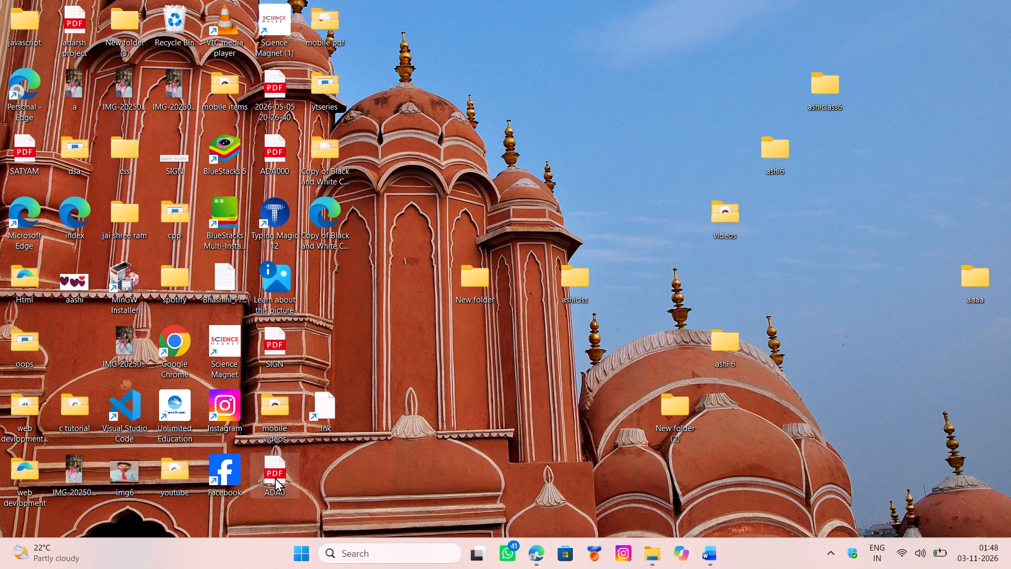
Delete the ADA0 PDF from the desktop.
right_click(275, 477)
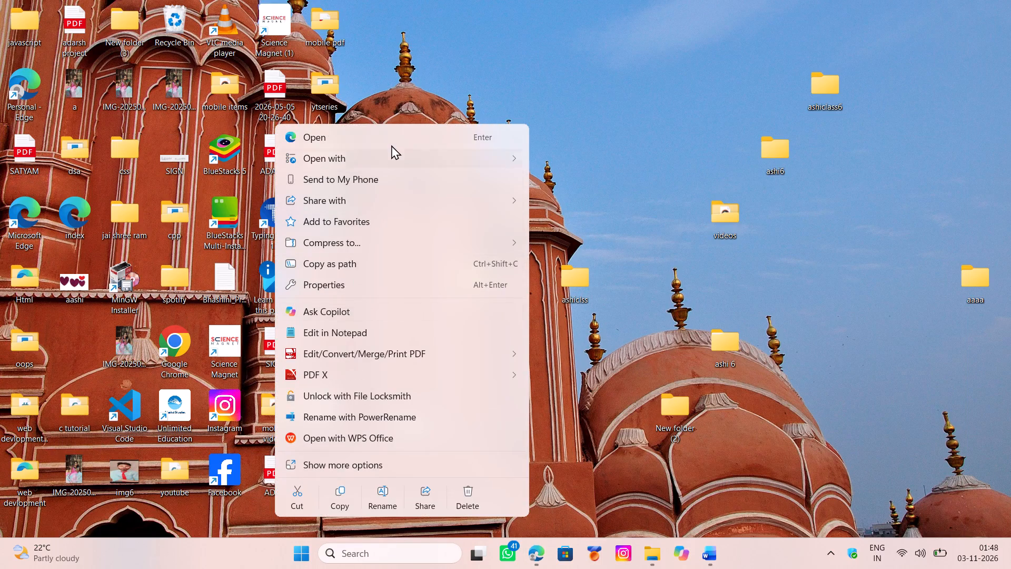
left_click(478, 489)
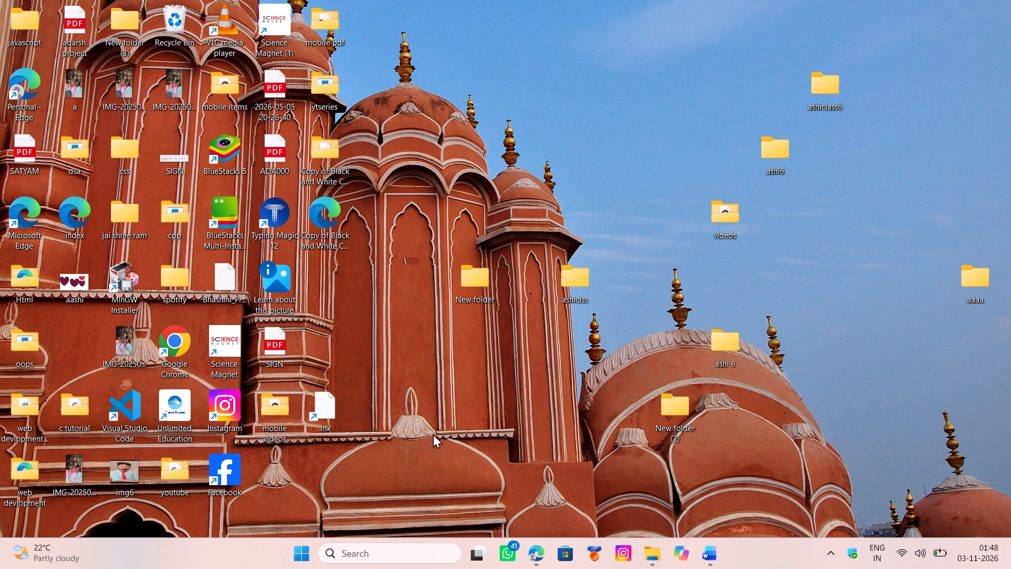
Open the .lnk shortcut on the desktop to check what it launches, and exit BlueStacks App Player.
double_click(316, 389)
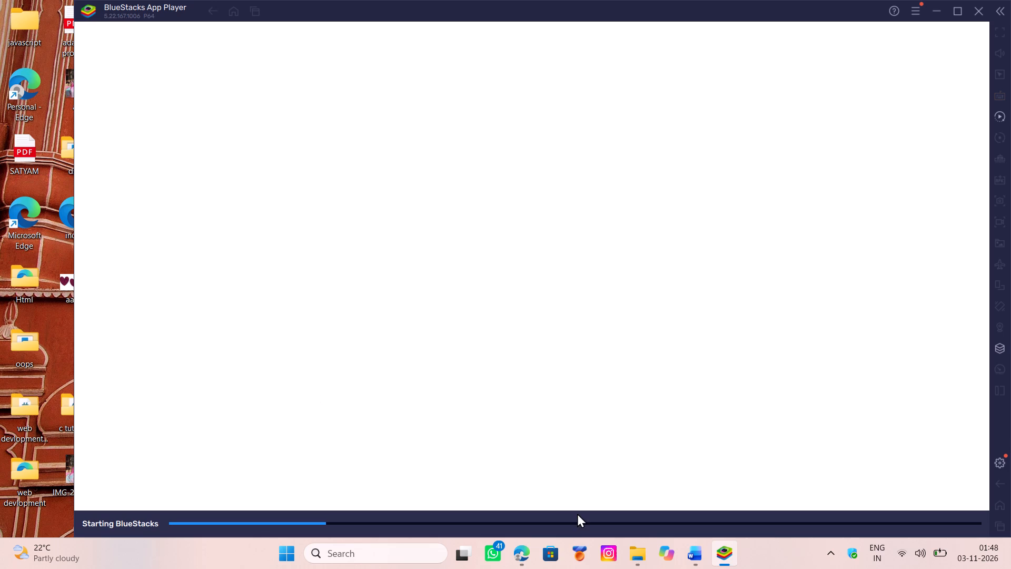
left_click(942, 544)
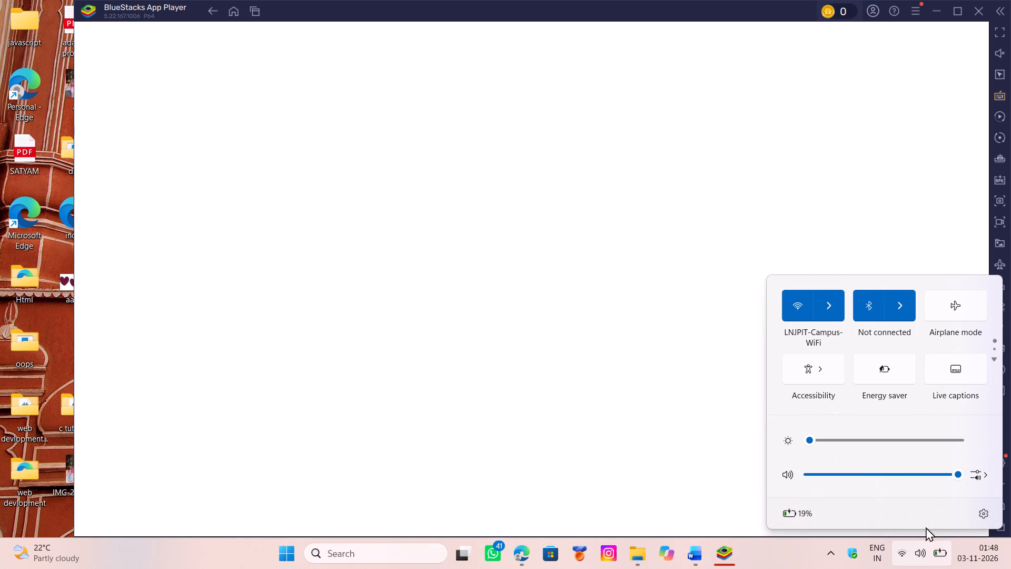
left_click(937, 551)
left_click(937, 551)
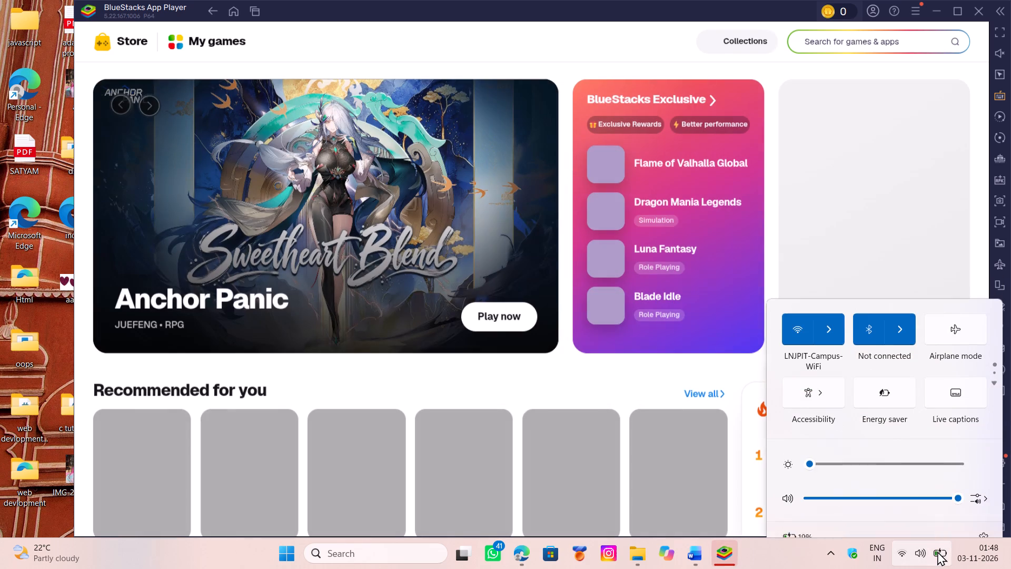
left_click(937, 551)
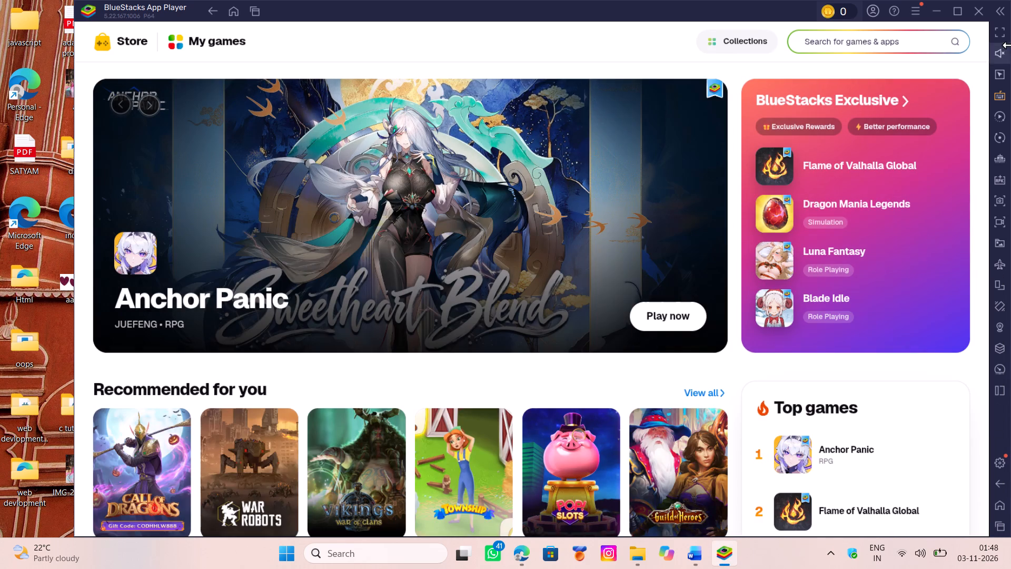
left_click(969, 12)
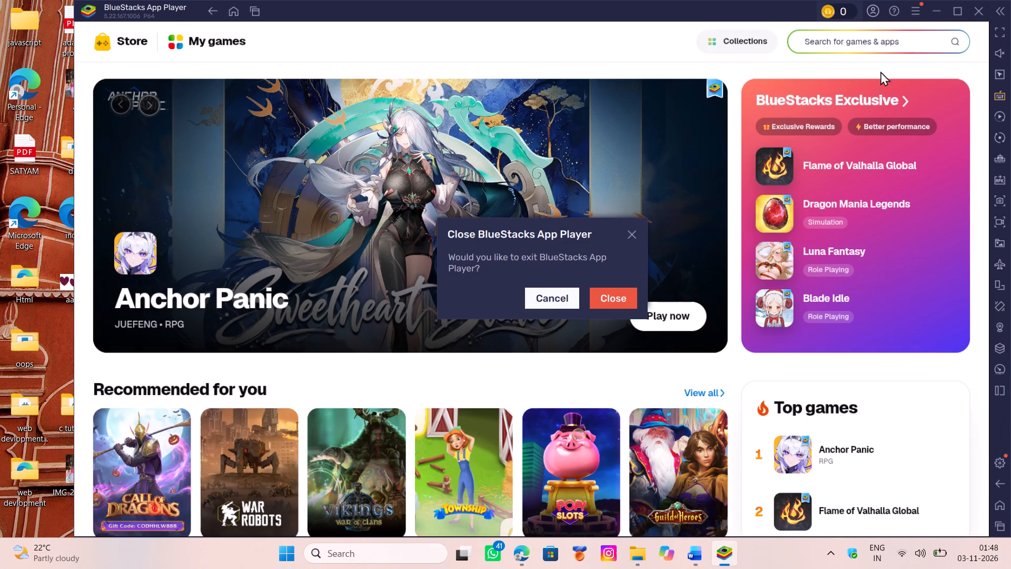
left_click(624, 293)
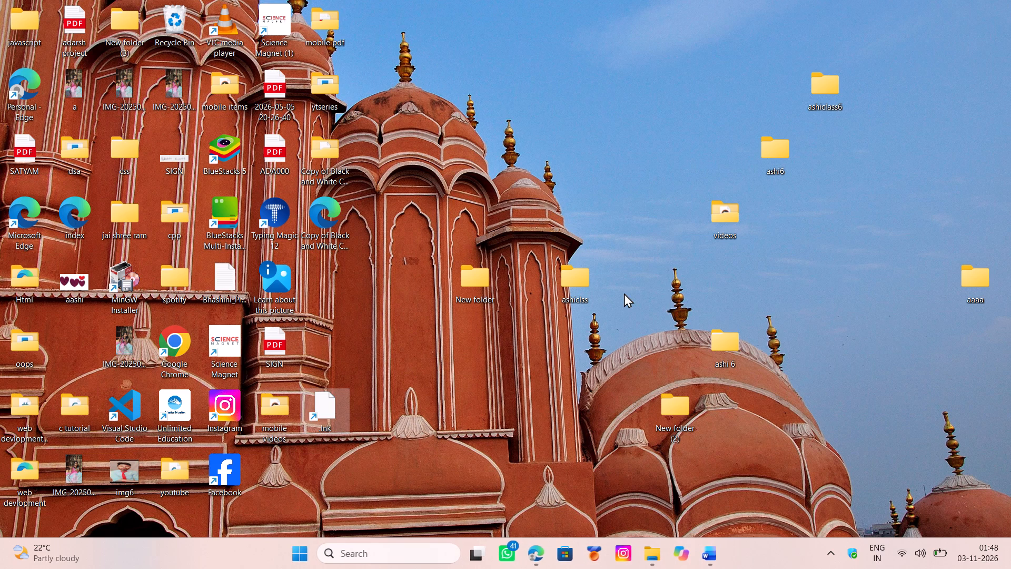
Delete the Facebook shortcut from the desktop.
right_click(222, 482)
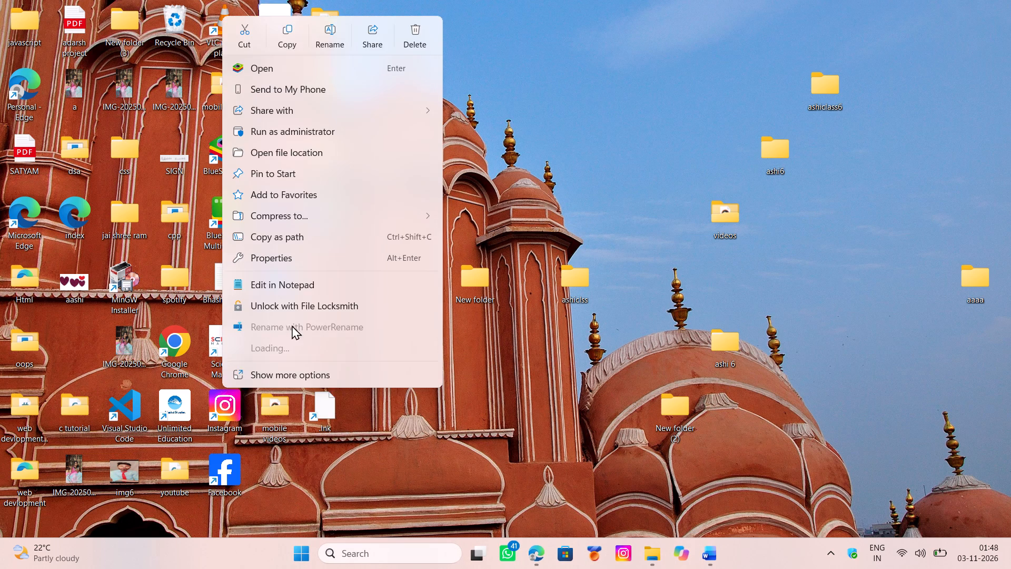
left_click(411, 31)
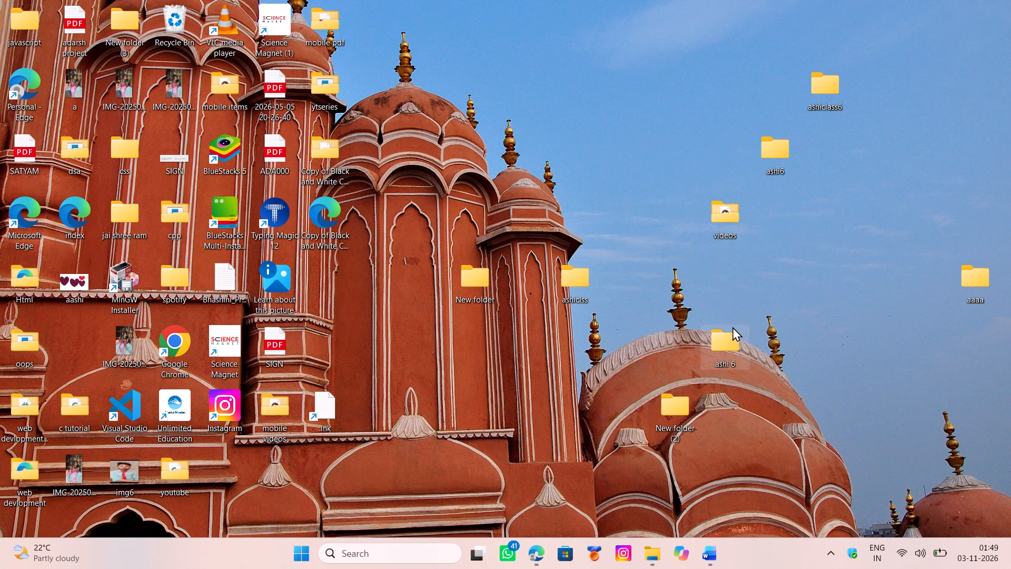
Open the aaaa folder and New folder (2) on the desktop to examine their contents.
double_click(973, 273)
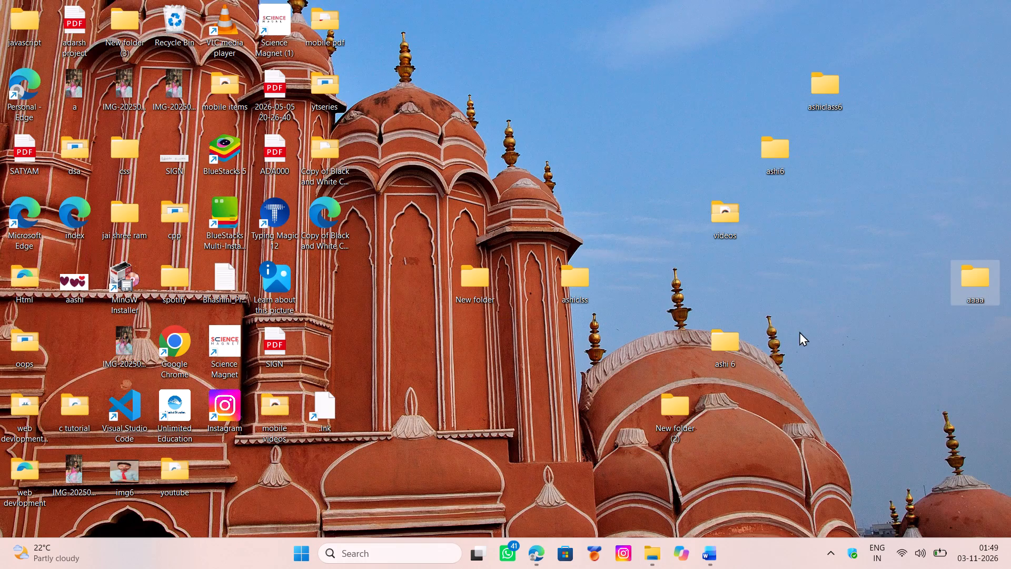
double_click(655, 416)
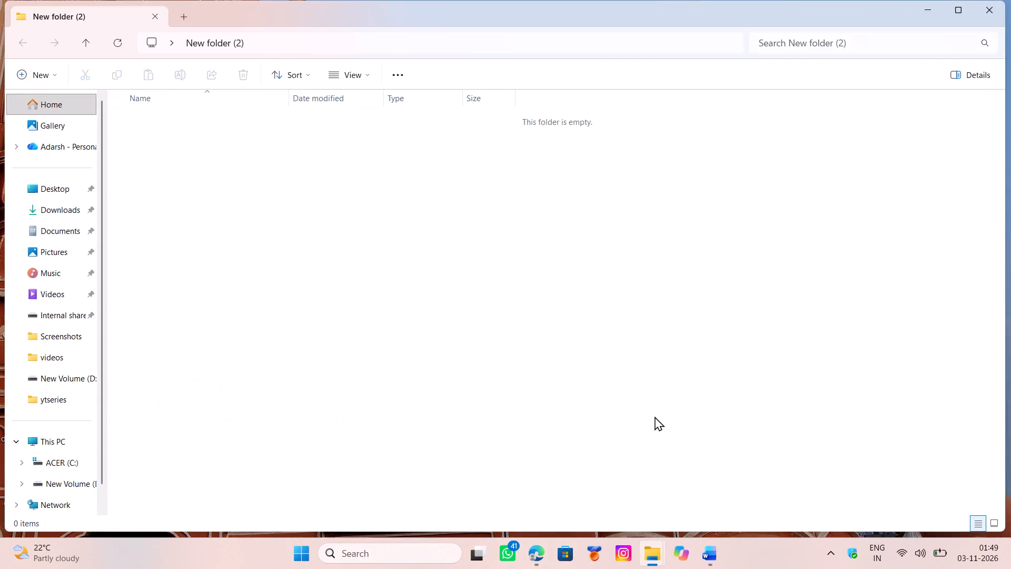
Open the youtube HTML file from New folder inside the ashi 6 desktop folder and reload its page to check it.
double_click(732, 334)
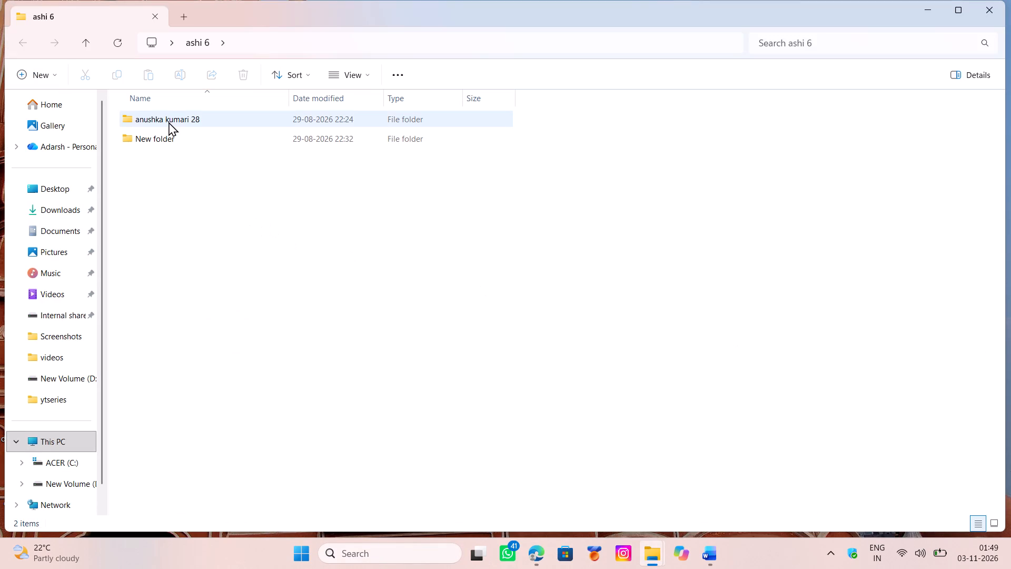
double_click(171, 137)
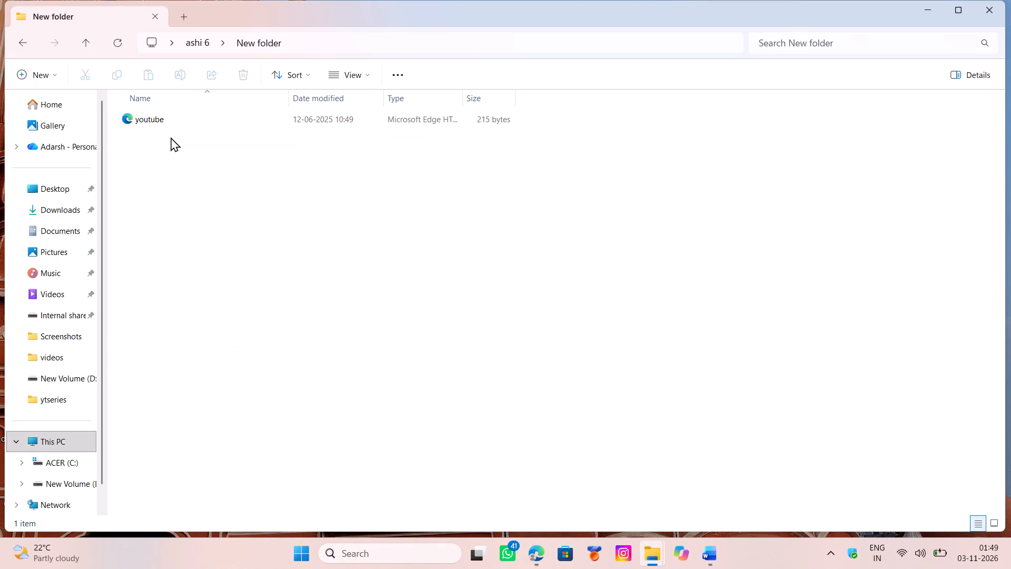
double_click(205, 126)
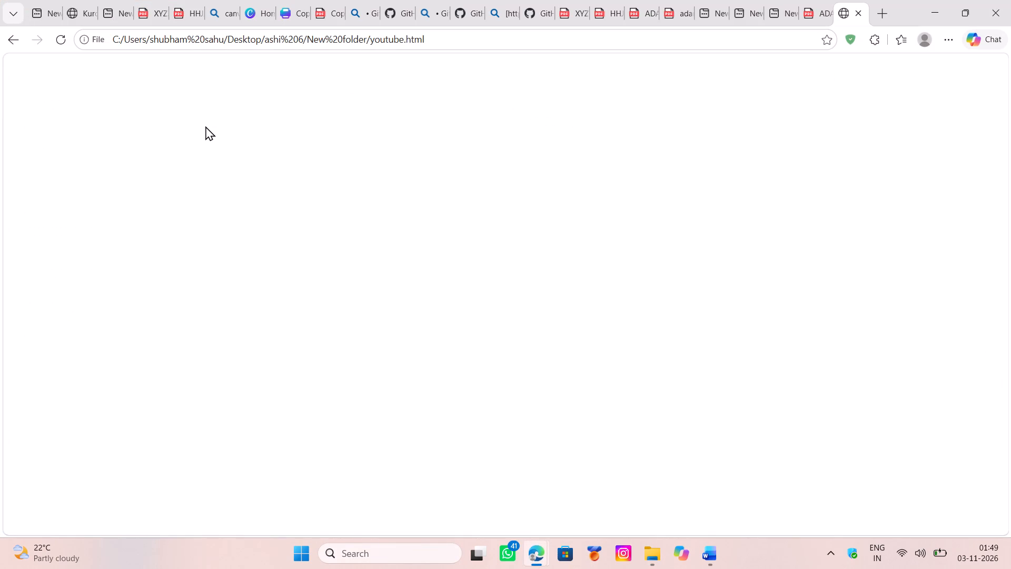
scroll(207, 141, "up", 2)
left_click(62, 41)
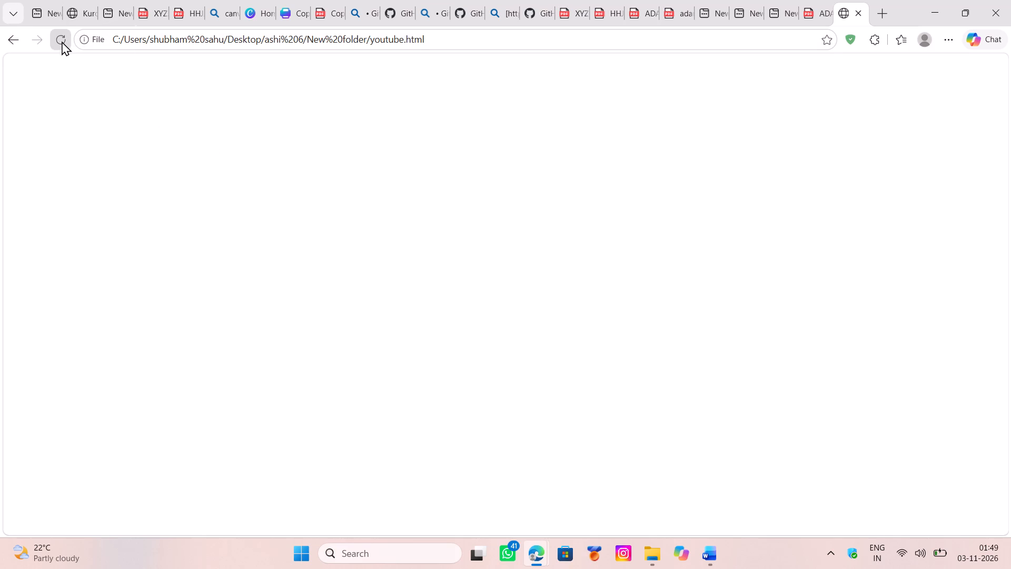
left_click(62, 41)
left_click(62, 41)
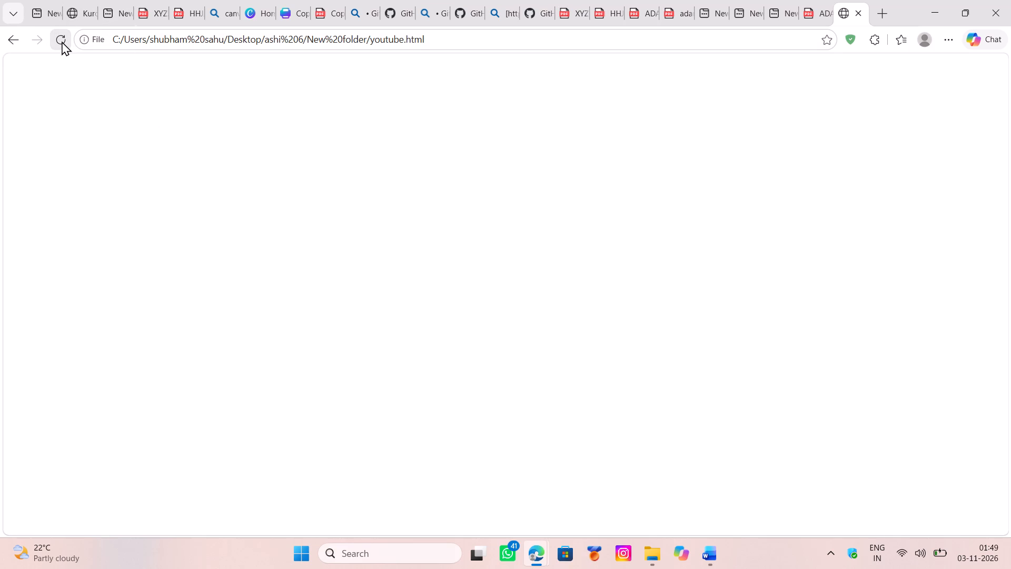